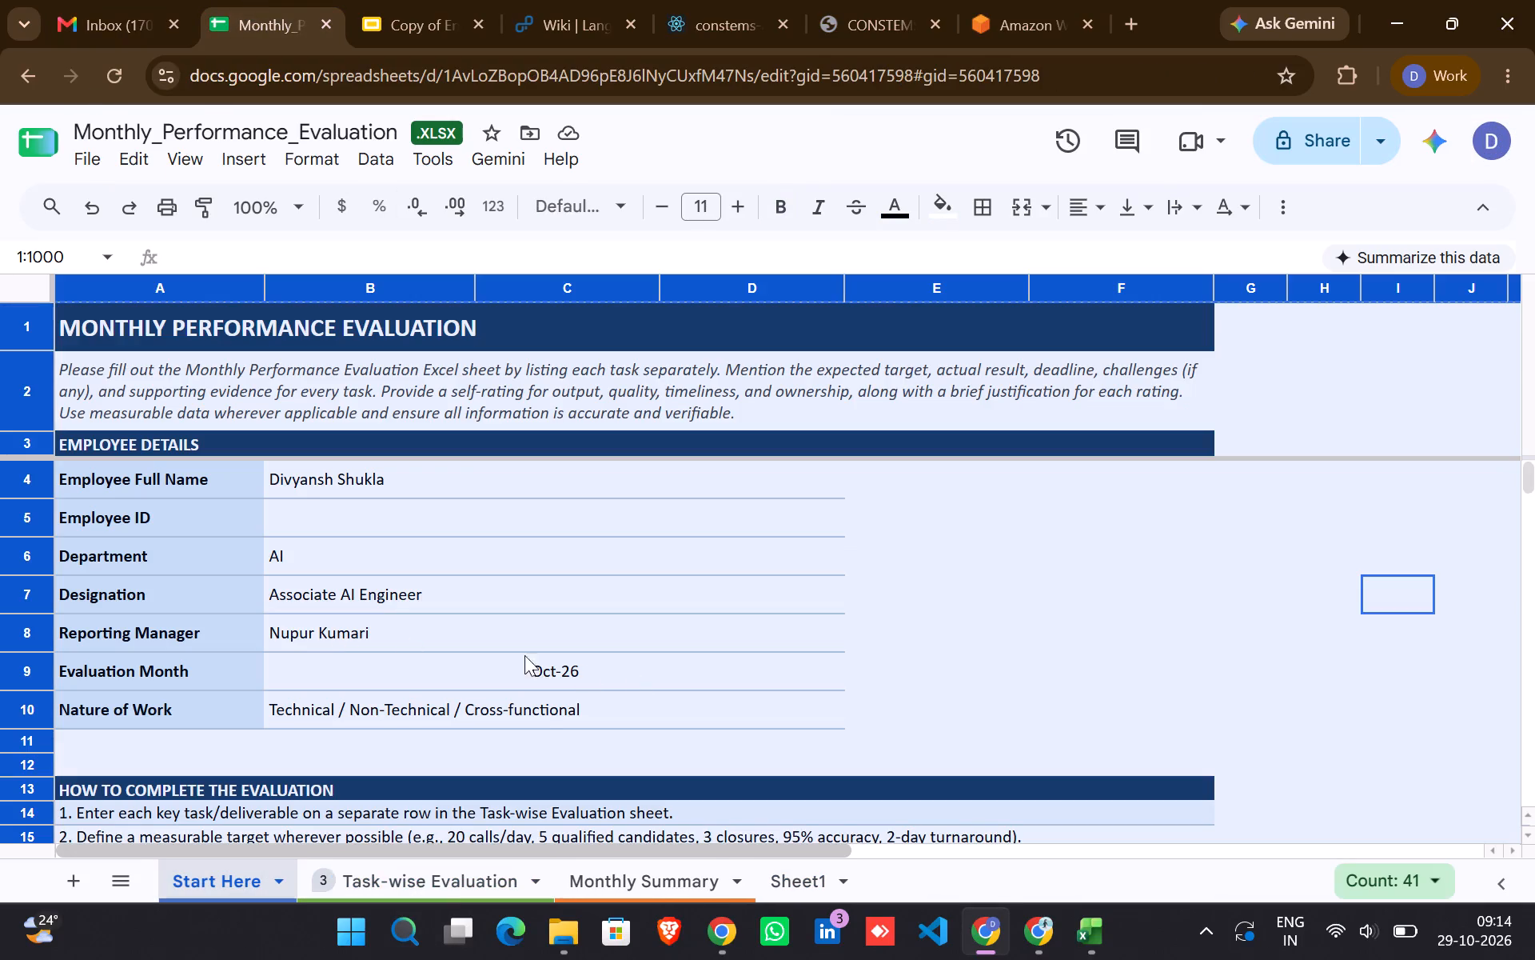
Look through the Task-wise Evaluation sheet and the metrics on the Monthly Summary sheet.
{"action": "left_click", "coordinate": [435, 871]}
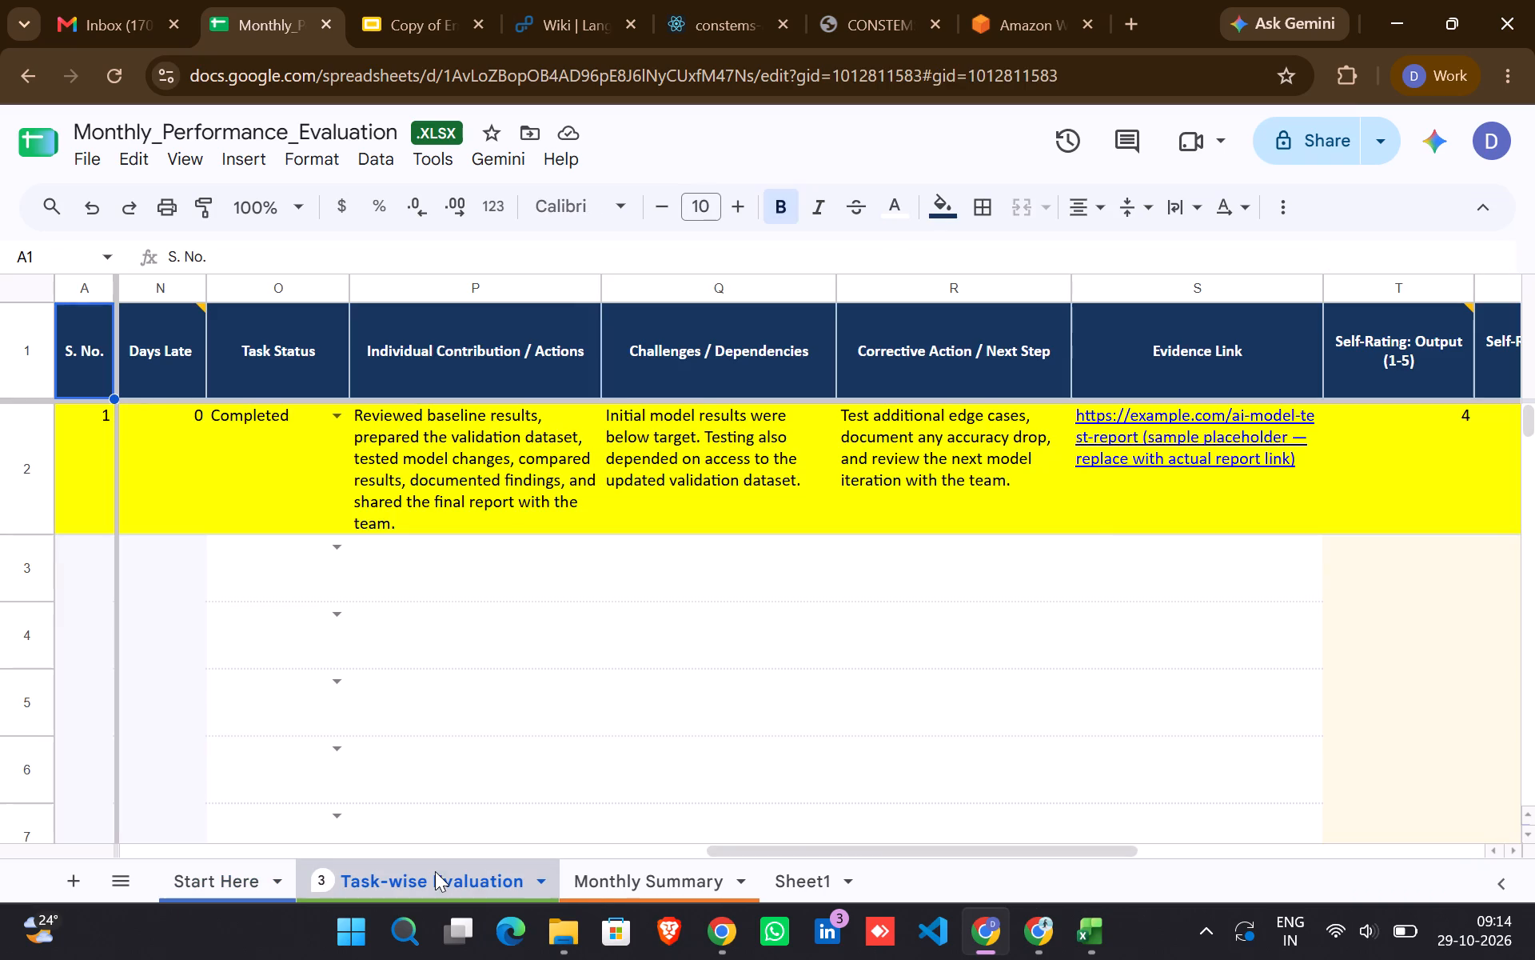
{"action": "left_click", "coordinate": [604, 888]}
{"action": "scroll", "coordinate": [801, 822], "scroll_direction": "down", "scroll_amount": 3}
{"action": "scroll", "coordinate": [801, 822], "scroll_direction": "up", "scroll_amount": 1}
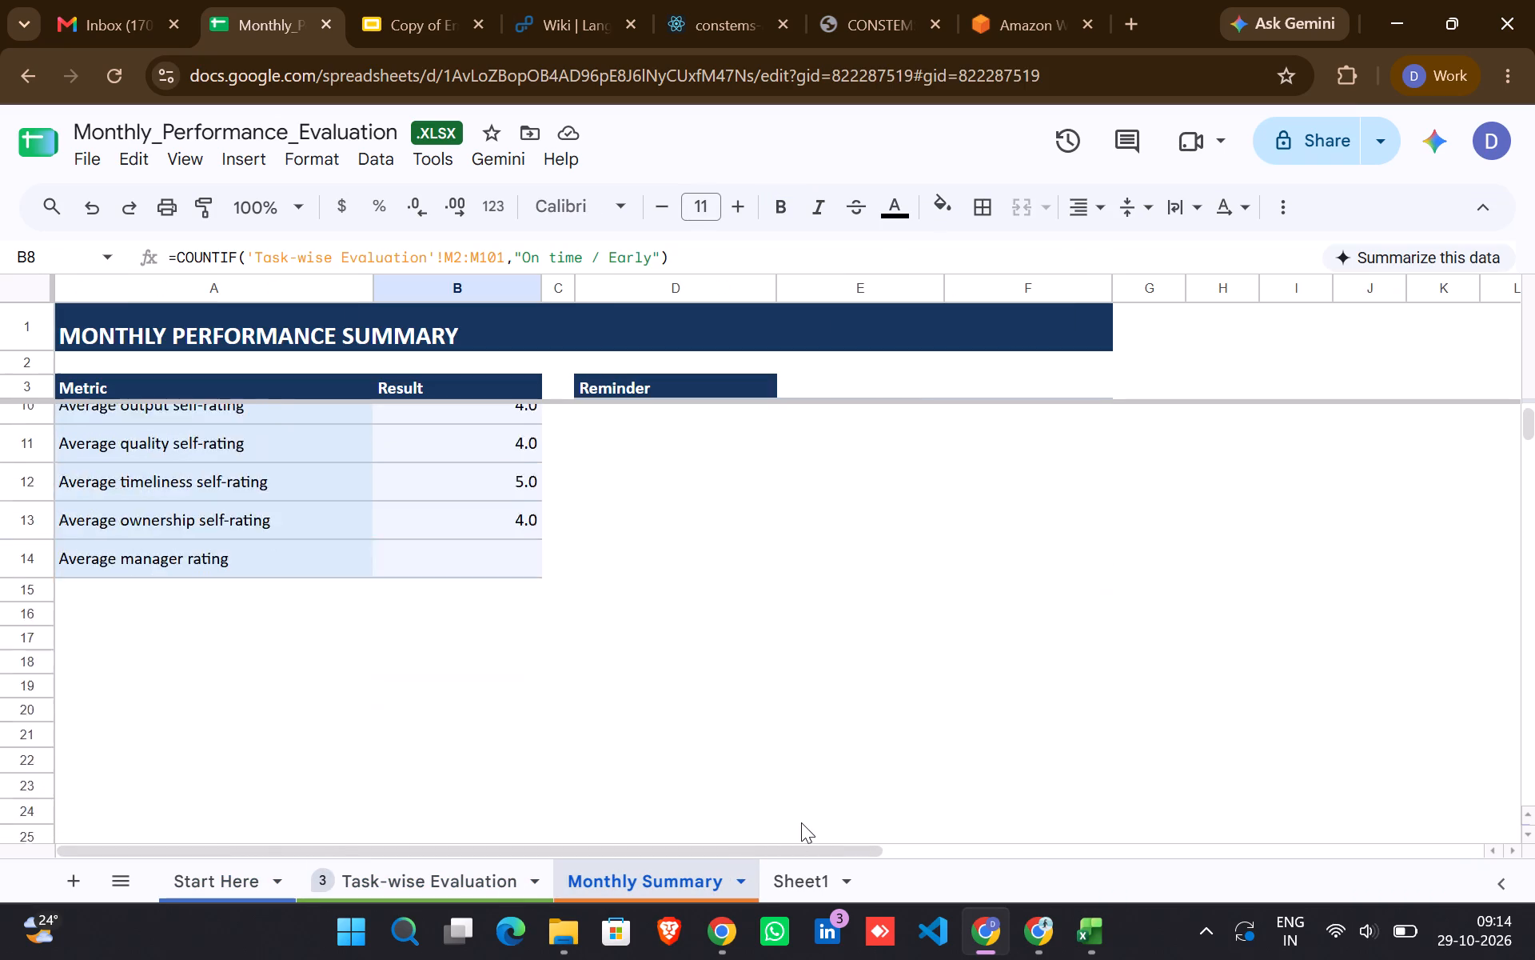
{"action": "scroll", "coordinate": [801, 822], "scroll_direction": "up", "scroll_amount": 1}
Switch to the blank Sheet1 and bring up its sheet-level options.
{"action": "left_click", "coordinate": [803, 877]}
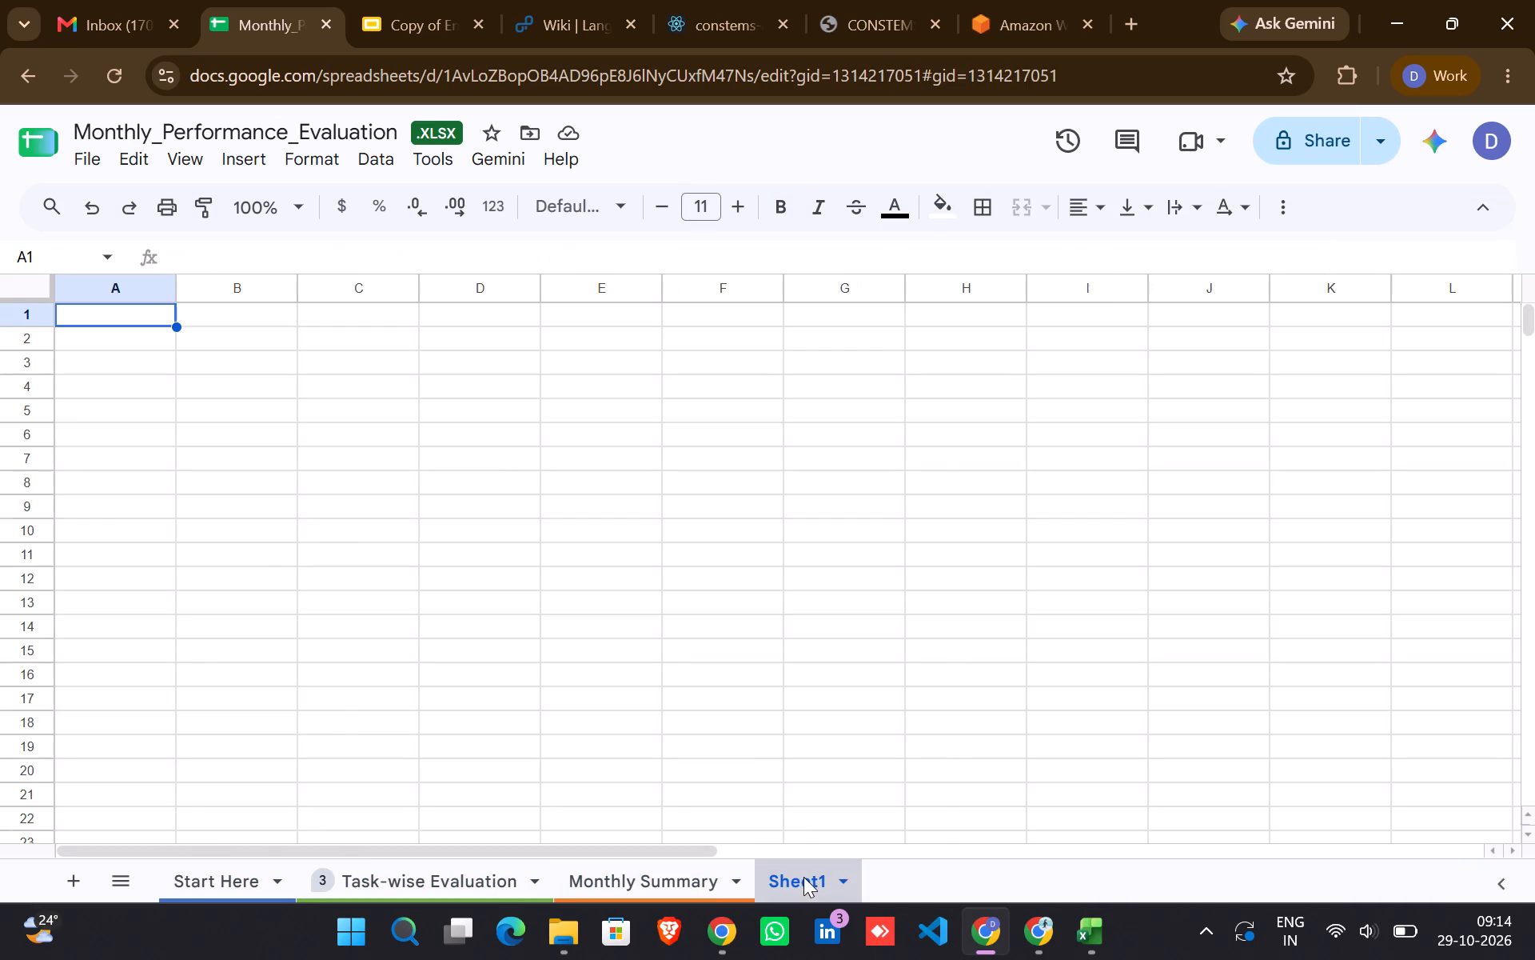
{"action": "right_click", "coordinate": [803, 877]}
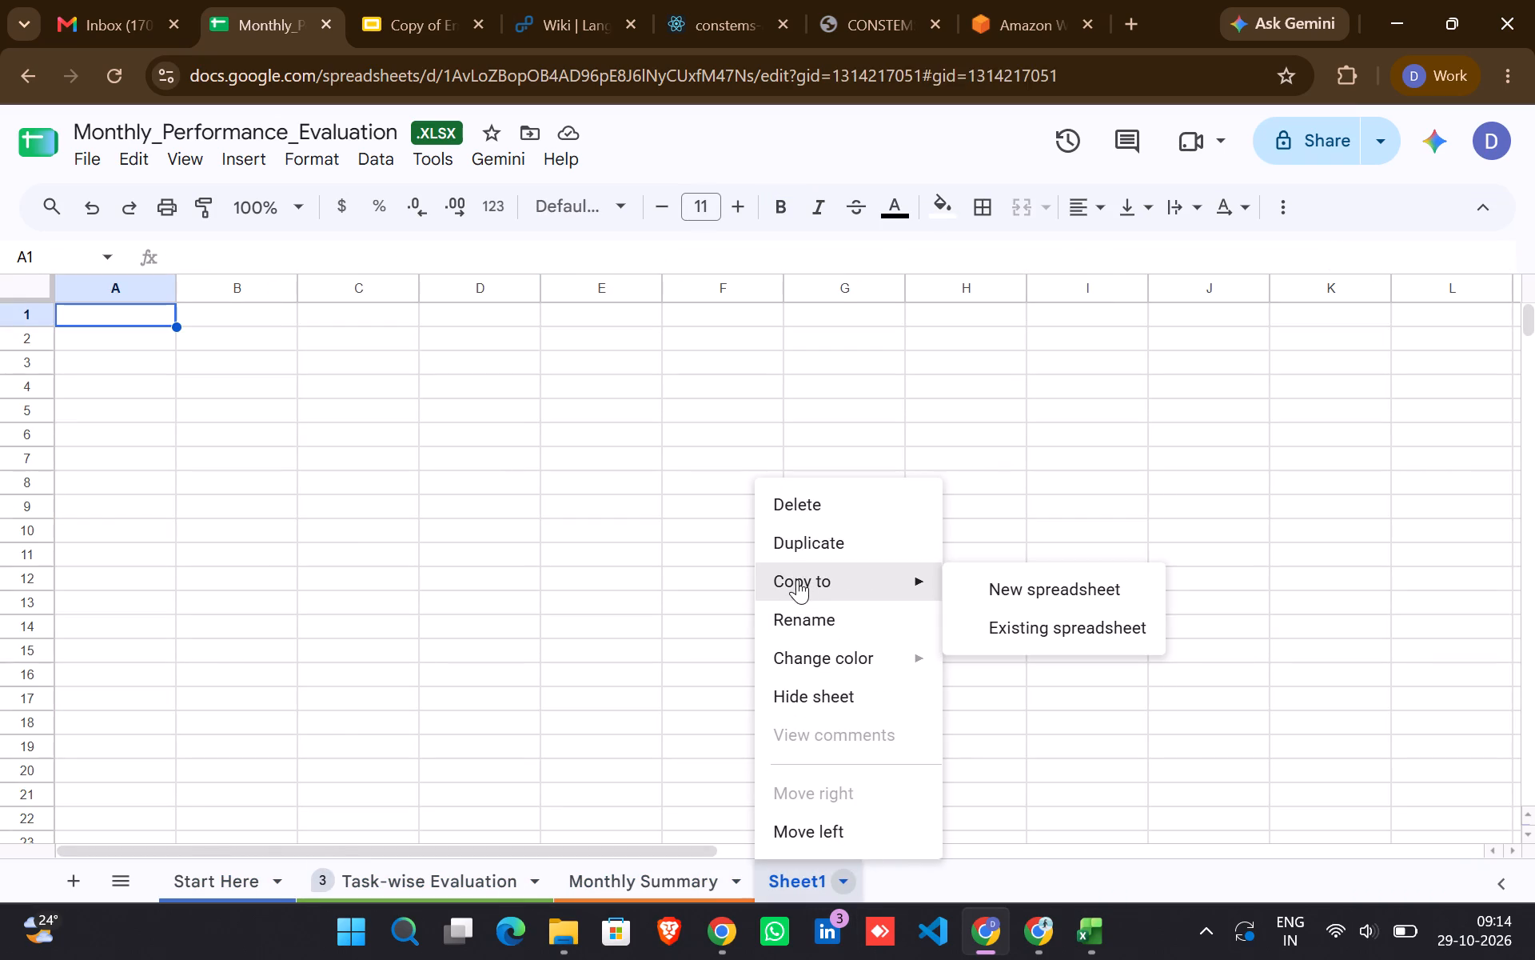
Delete the empty Sheet1 from the Monthly_Performance_Evaluation workbook.
{"action": "left_click", "coordinate": [795, 511]}
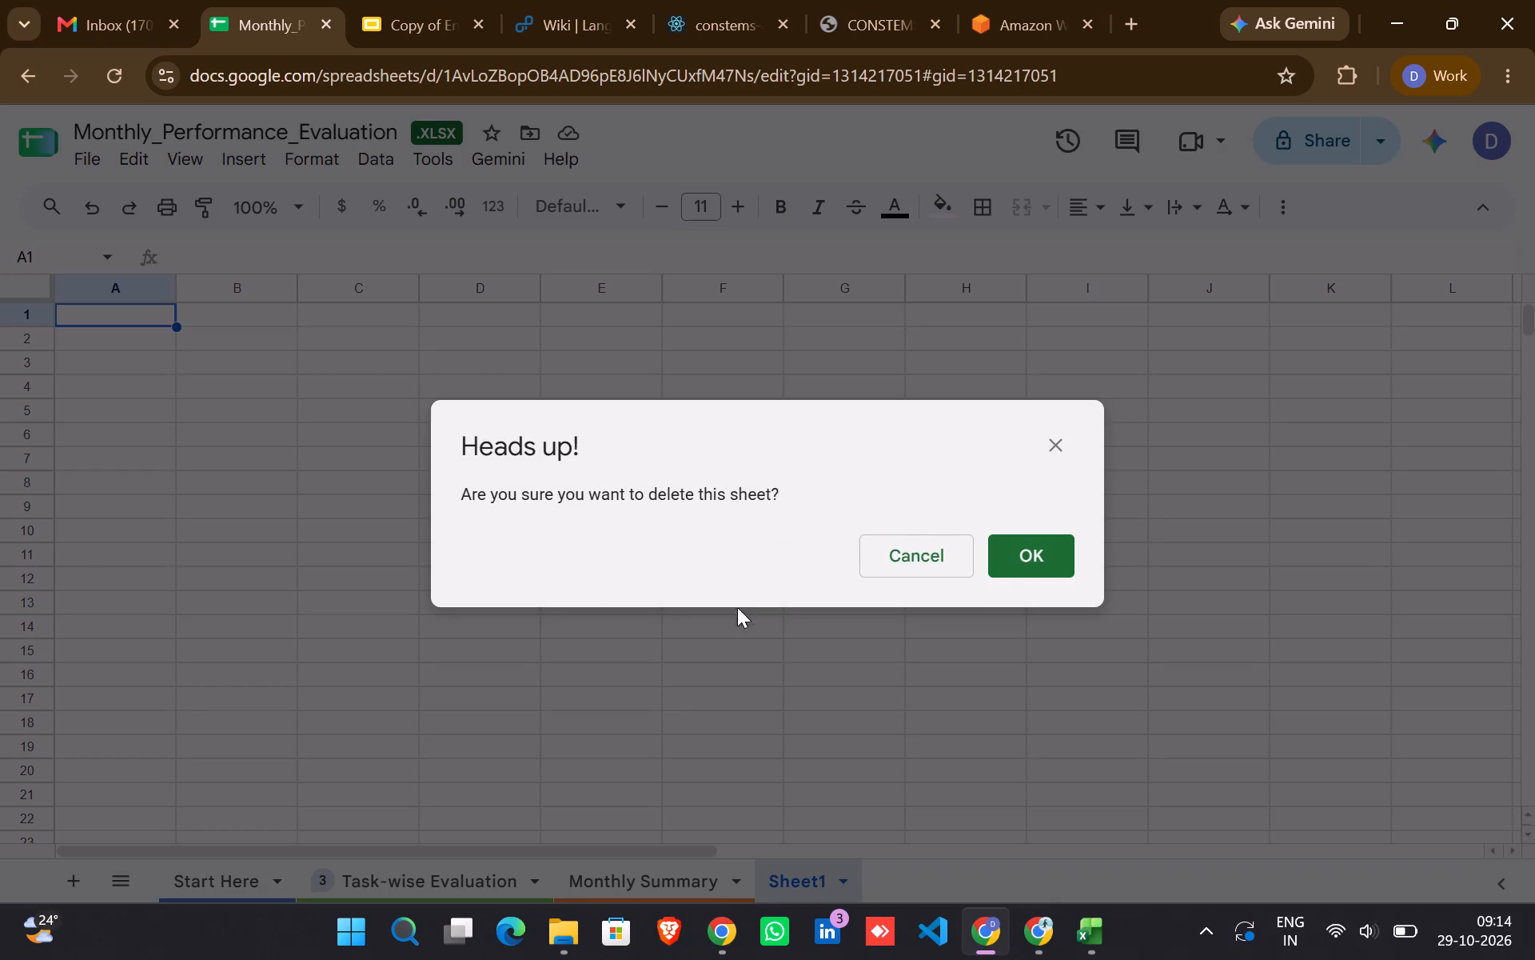
{"action": "left_click", "coordinate": [1031, 542]}
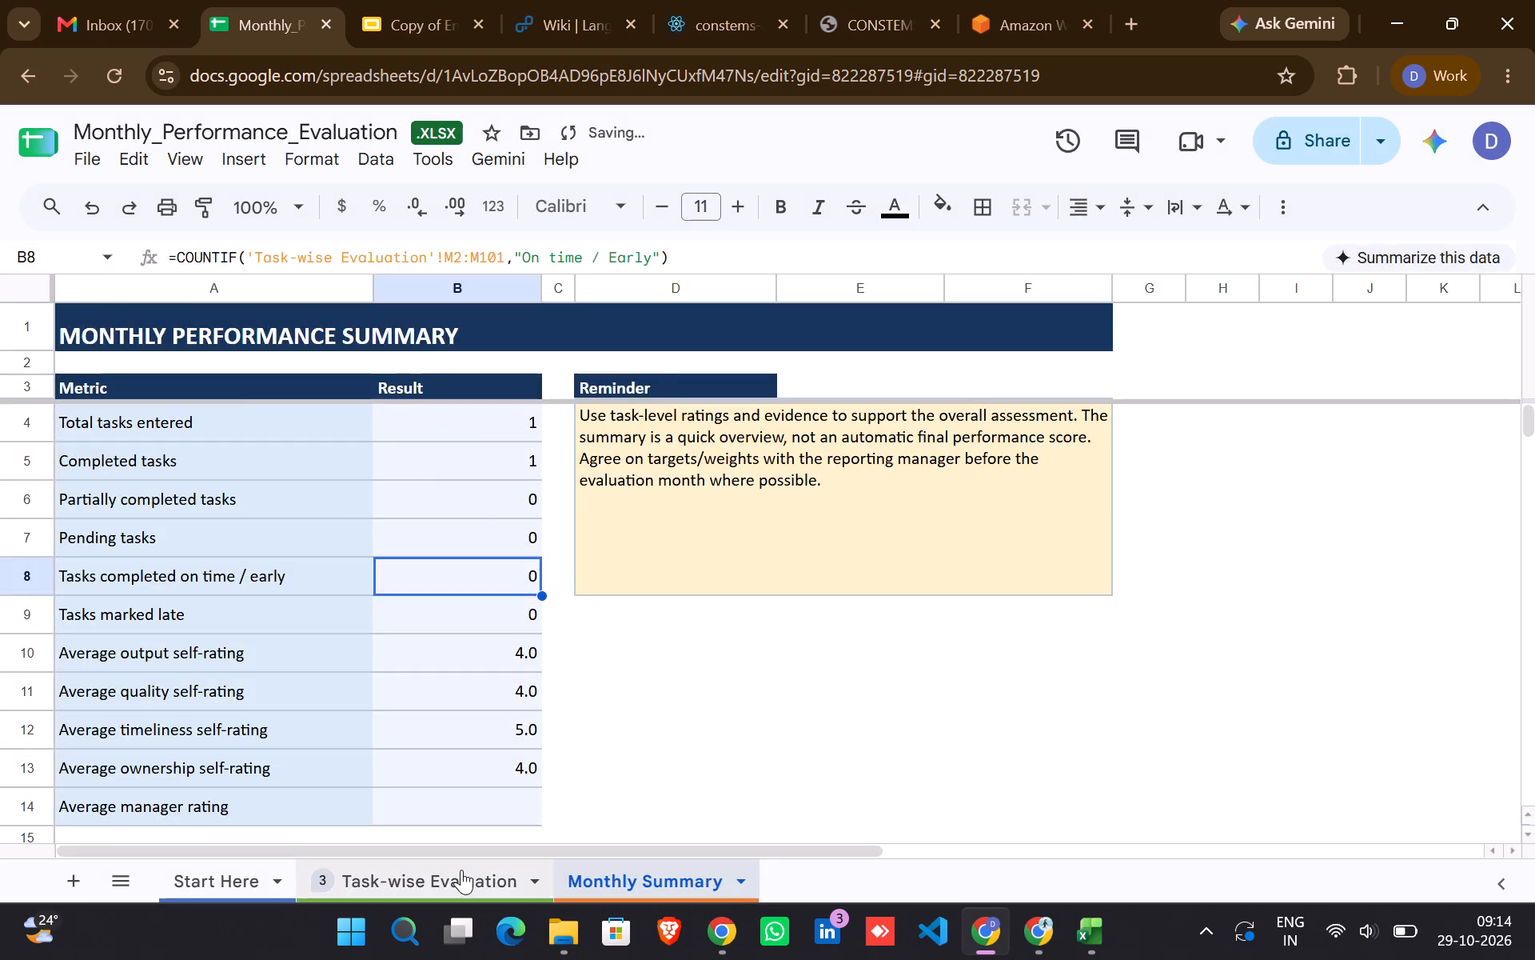
Examine the Task-wise Evaluation sheet's columns and its highlighted sample task row, from task details through to the self-ratings.
{"action": "left_click", "coordinate": [461, 870]}
{"action": "scroll", "coordinate": [430, 591], "scroll_direction": "up", "scroll_amount": 2}
{"action": "scroll", "coordinate": [430, 591], "scroll_direction": "right", "scroll_amount": 4}
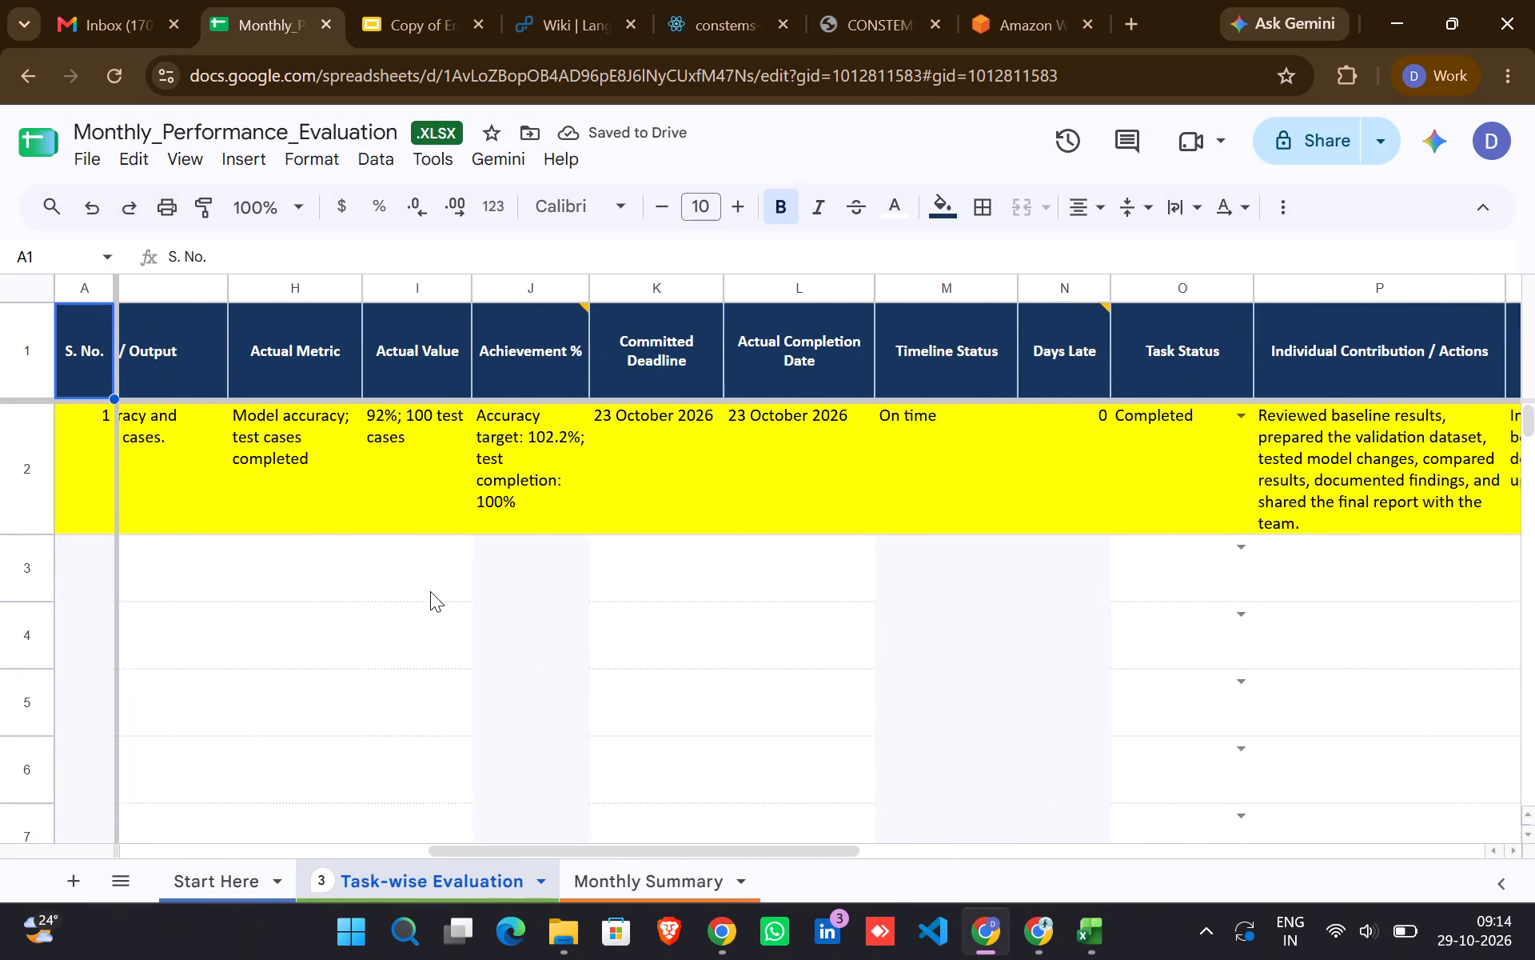
{"action": "scroll", "coordinate": [430, 591], "scroll_direction": "right", "scroll_amount": 4}
{"action": "scroll", "coordinate": [430, 591], "scroll_direction": "left", "scroll_amount": 11}
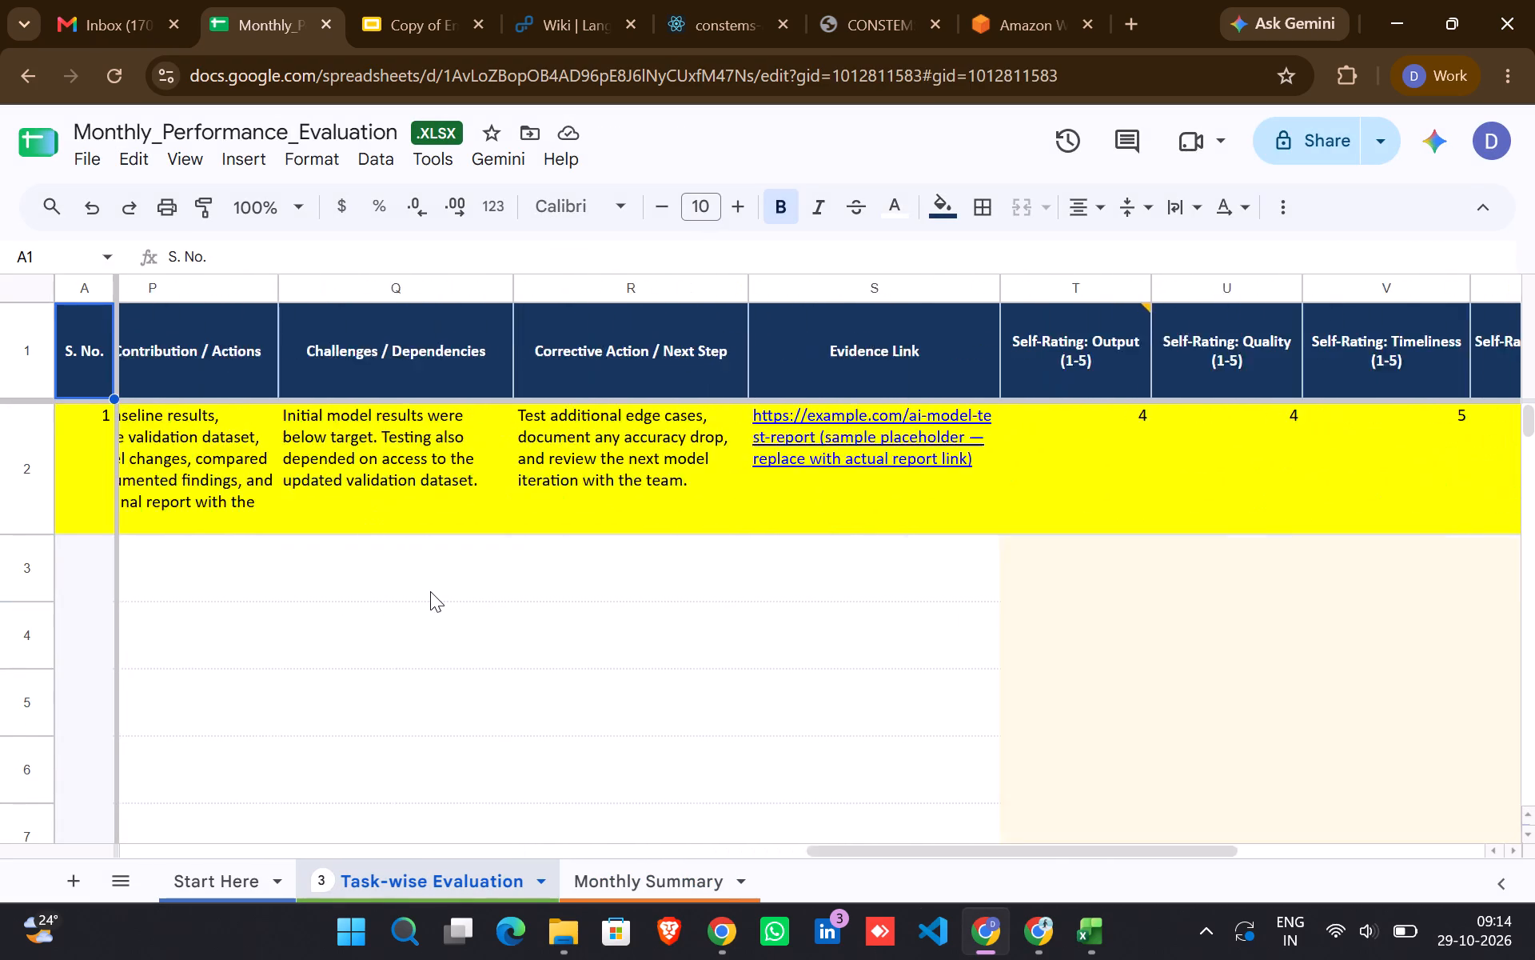
{"action": "scroll", "coordinate": [430, 591], "scroll_direction": "right", "scroll_amount": 5}
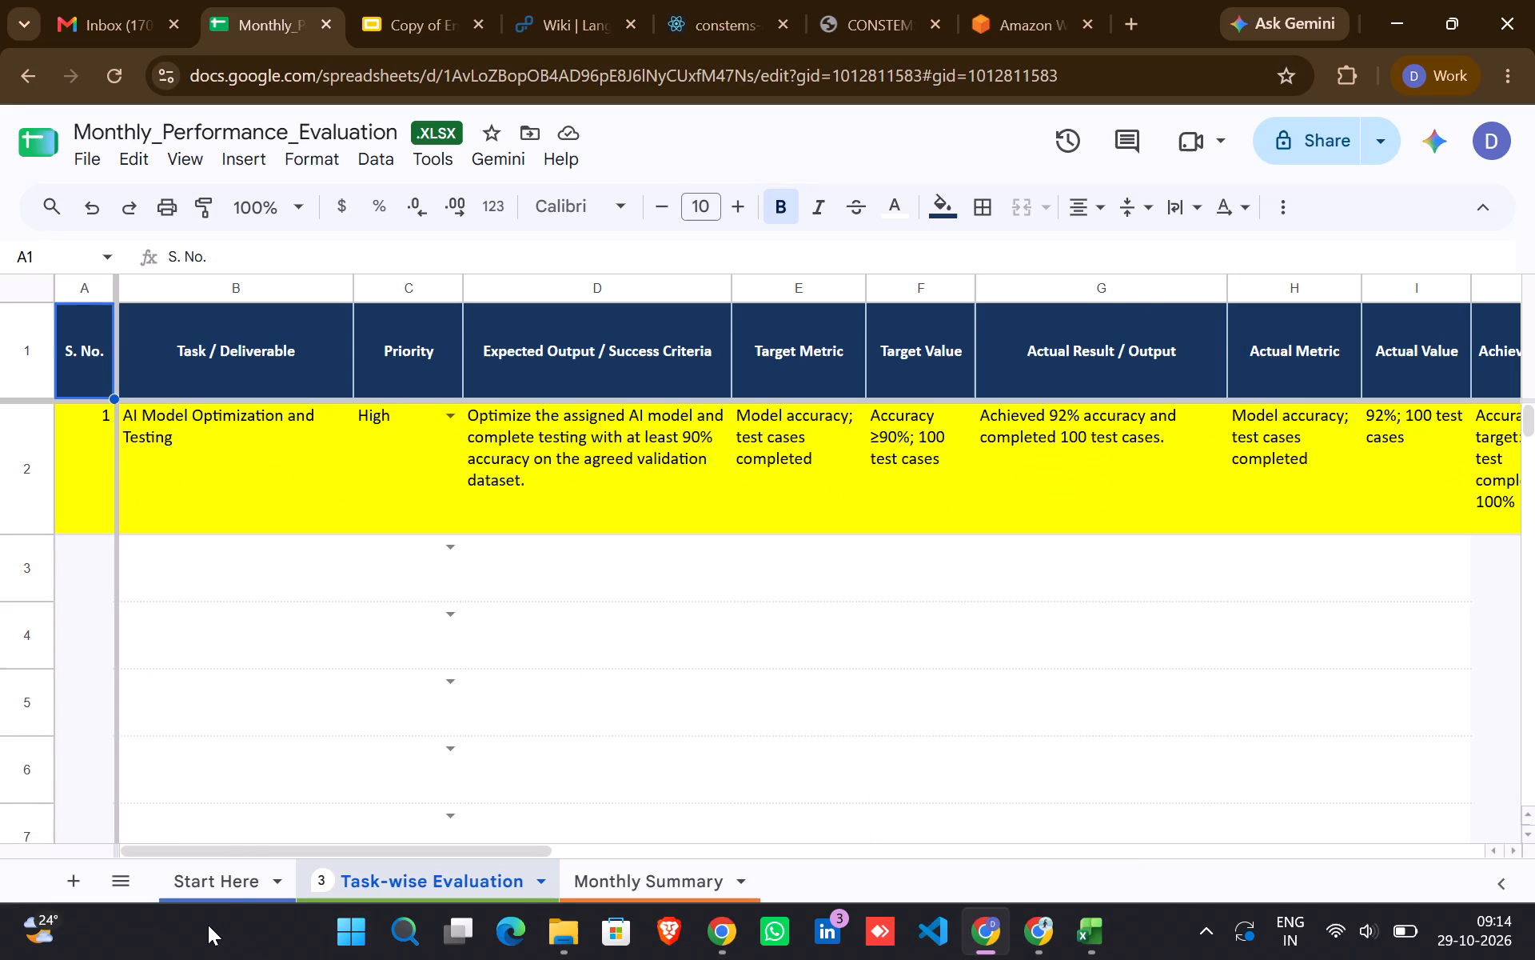
Review the Start Here sheet's employee details and its instructions on how to complete the evaluation.
{"action": "left_click", "coordinate": [214, 885]}
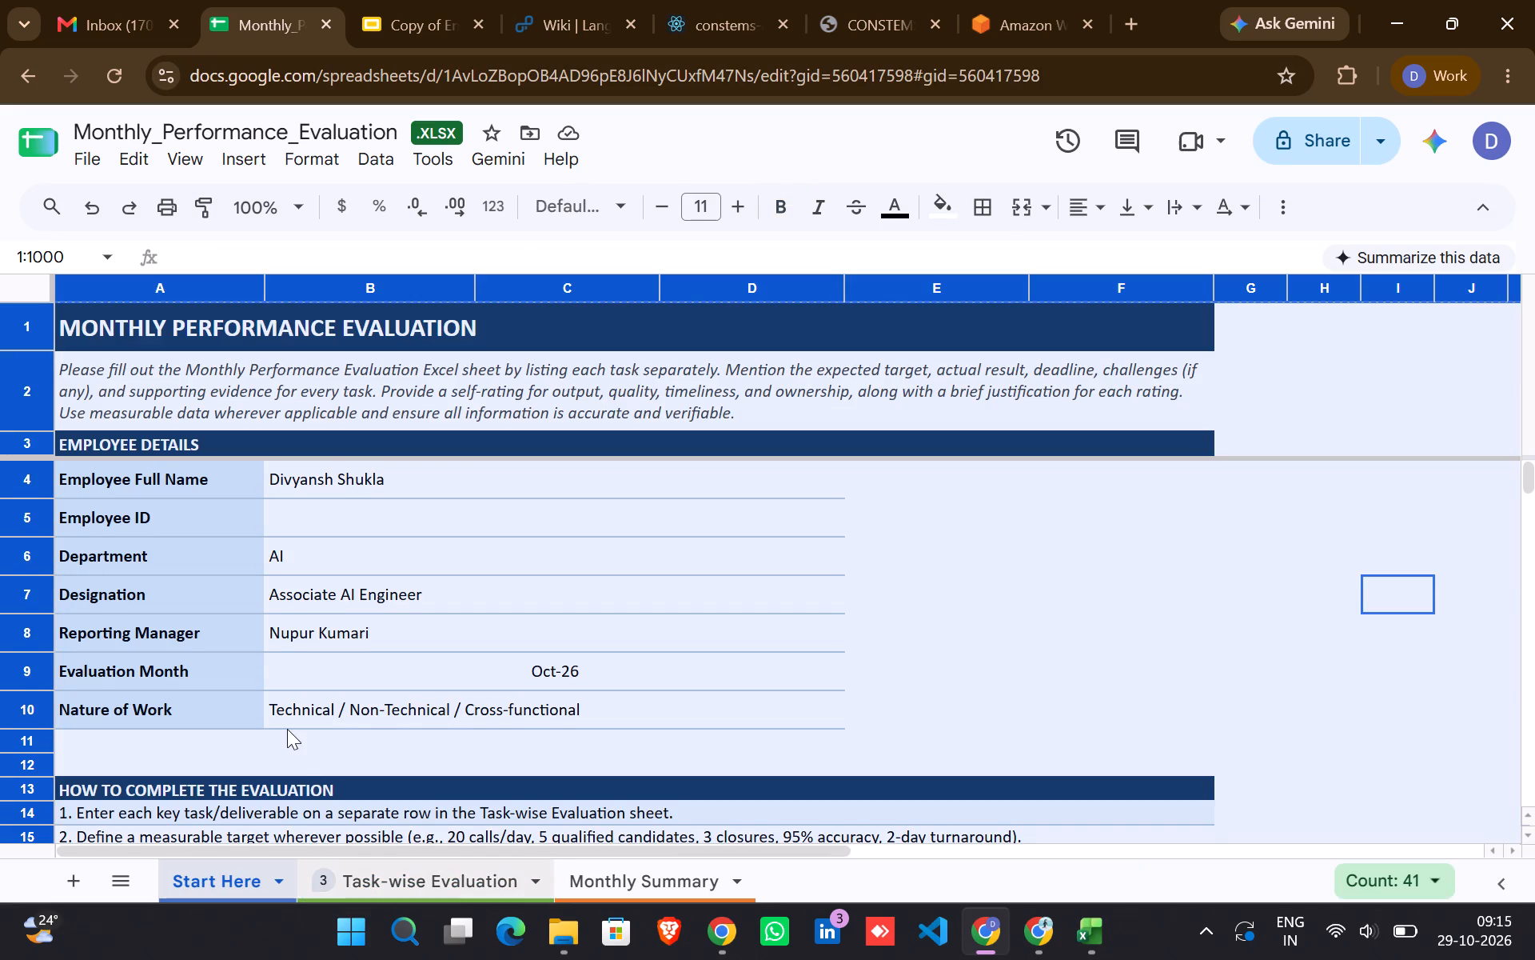
{"action": "scroll", "coordinate": [287, 729], "scroll_direction": "down", "scroll_amount": 3}
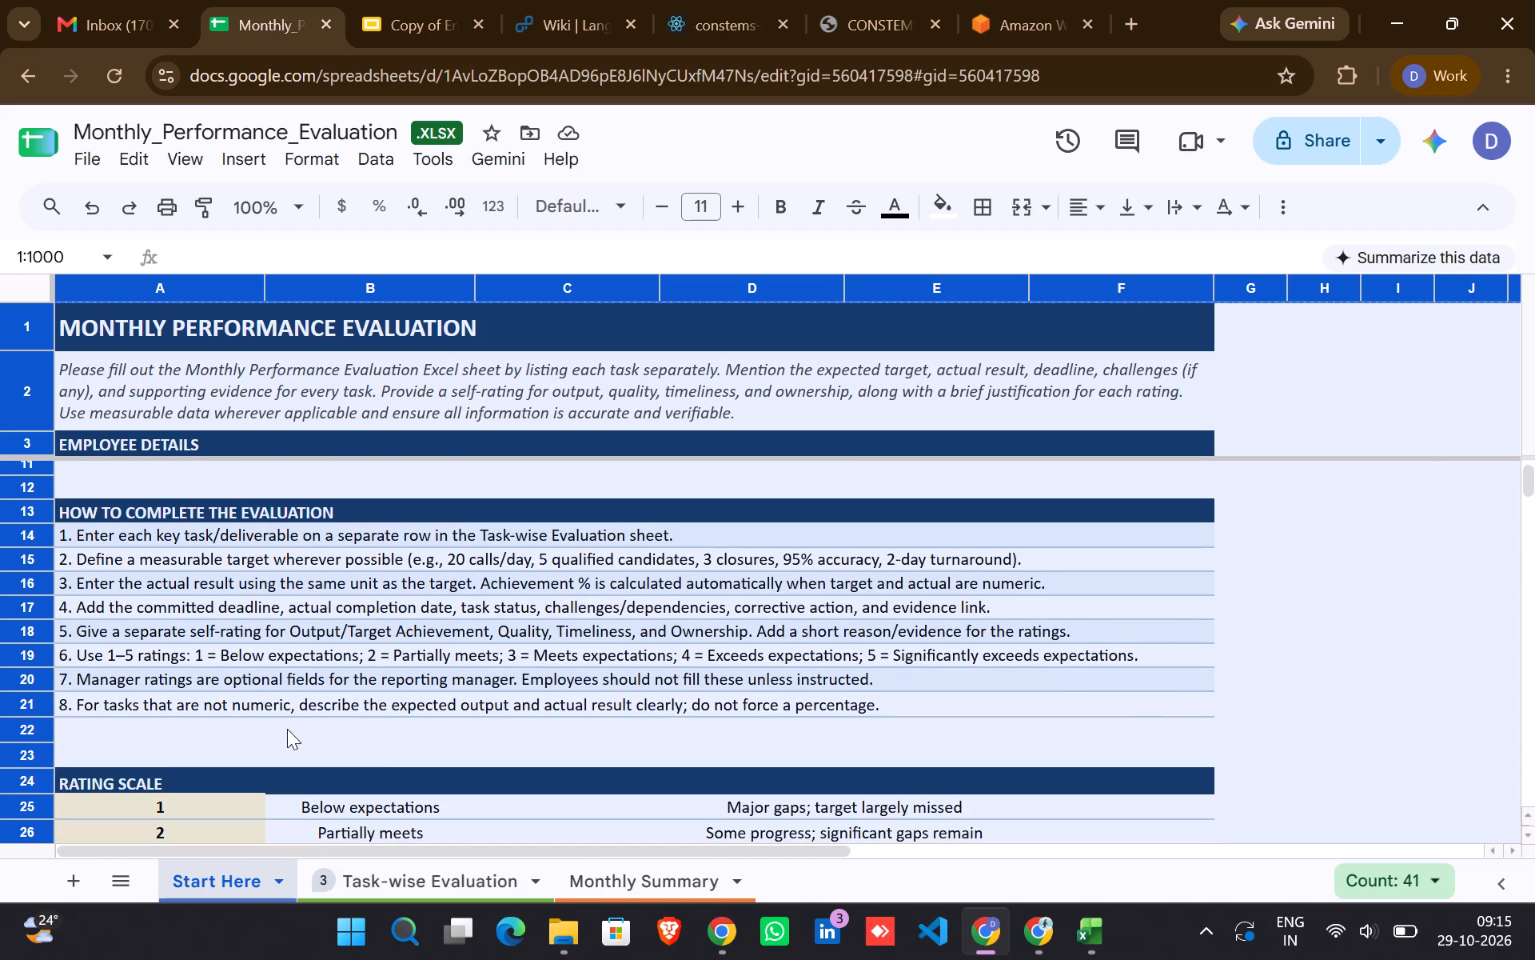
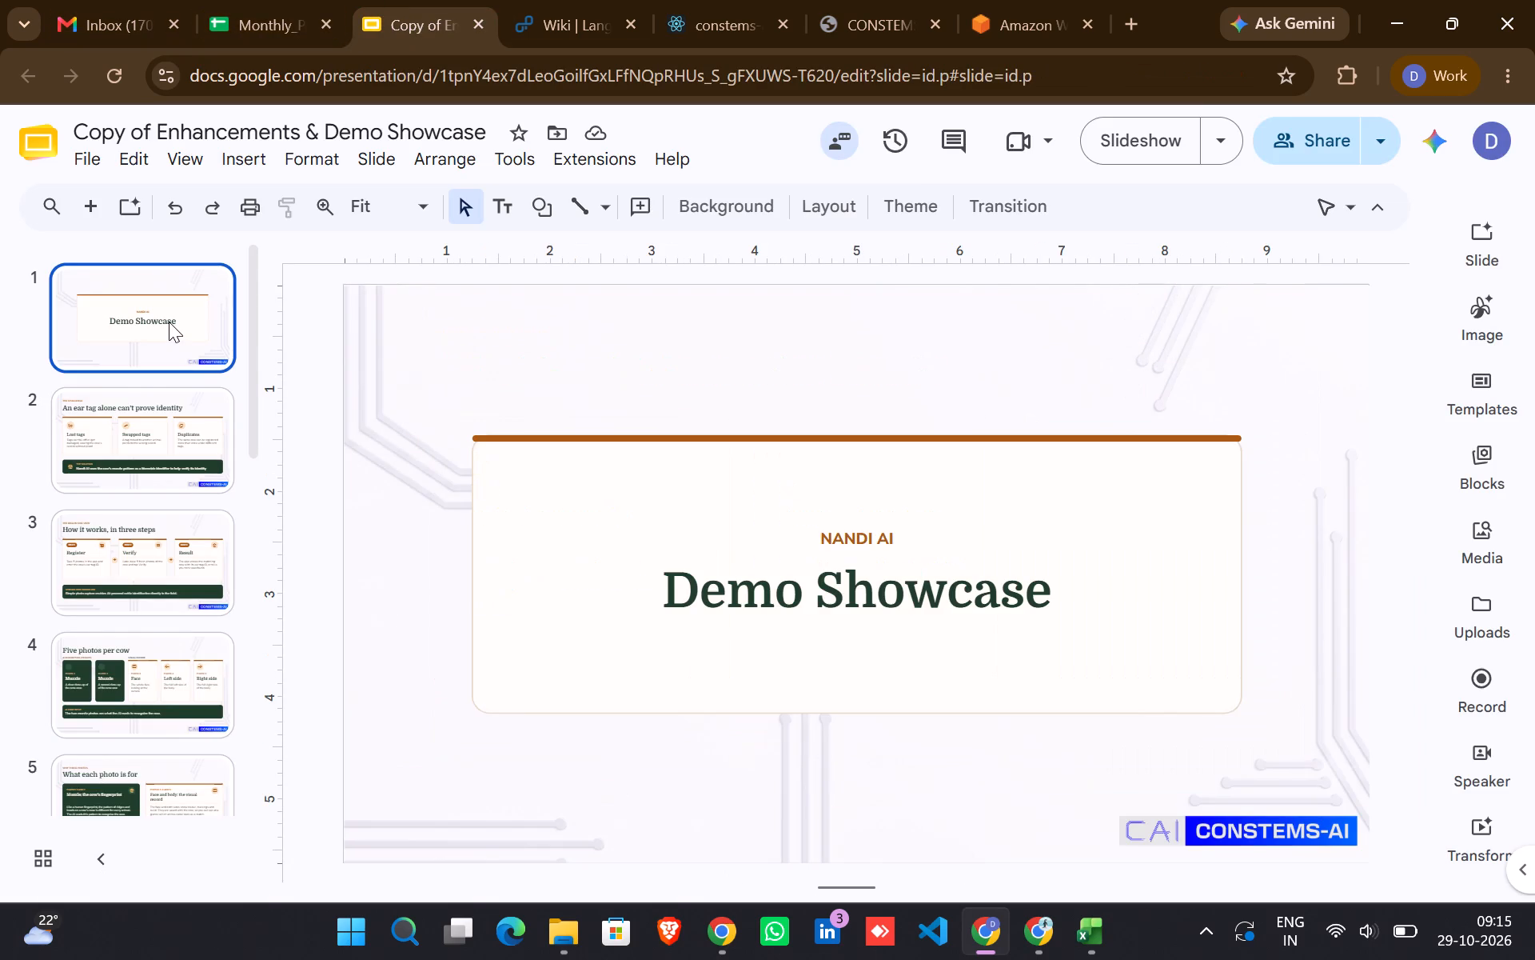
Review the Nandi Ai demo presentation from the Demo Showcase title slide through to the "Verifying a cow" slide.
{"action": "key", "text": "Down"}
{"action": "key", "text": "Down"}
{"action": "key", "text": "Down"}
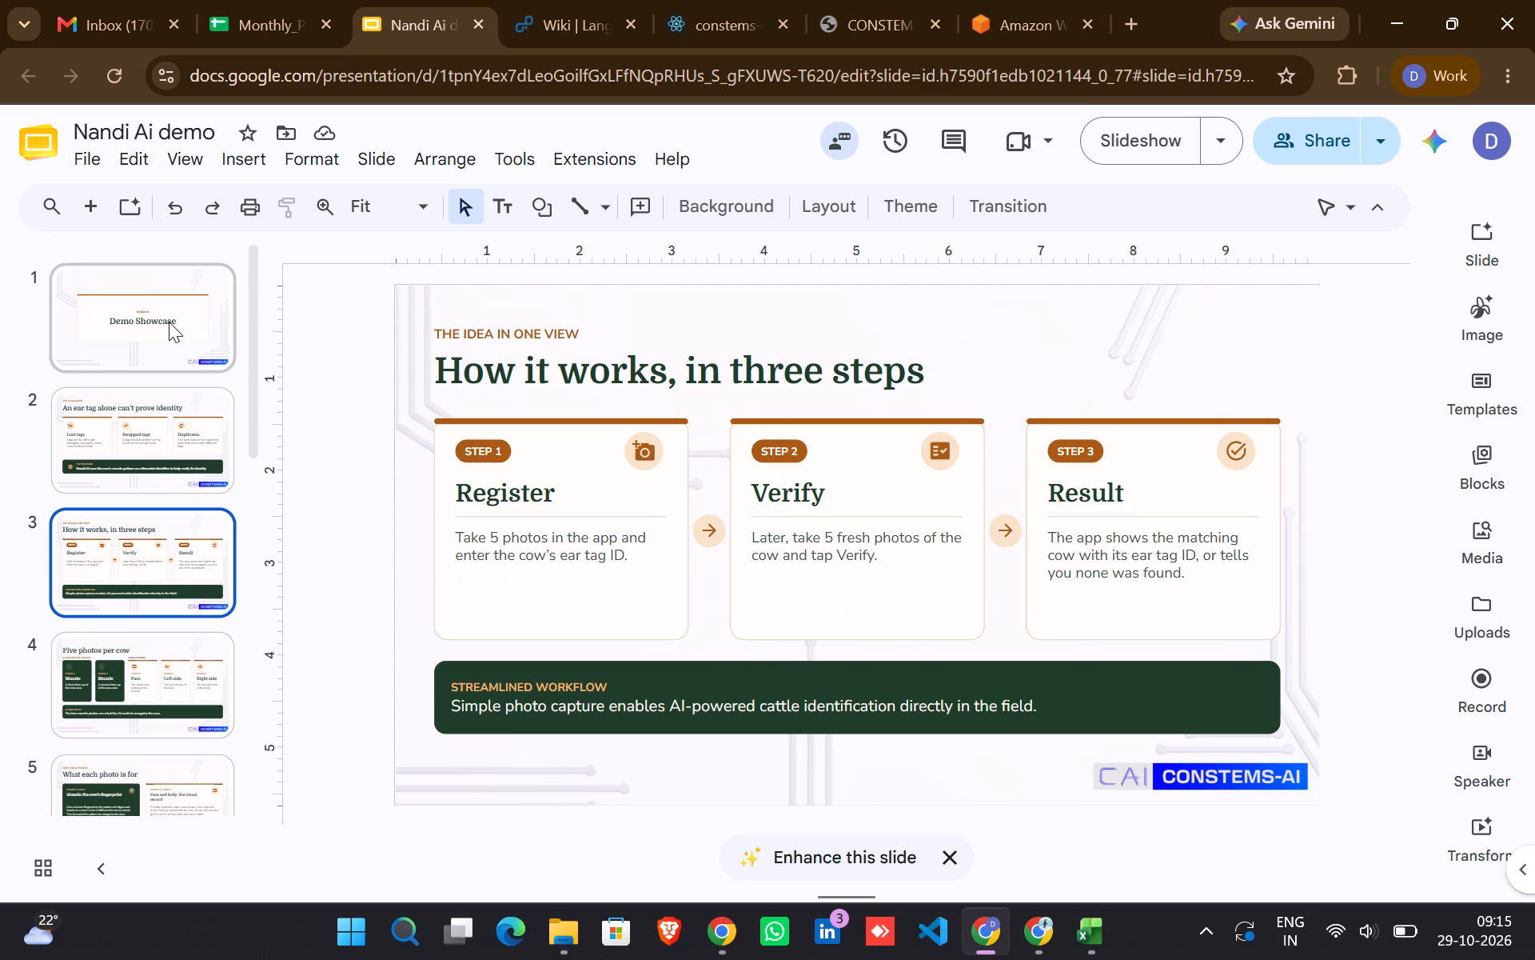
{"action": "key", "text": "Down"}
{"action": "key", "text": "Down"}
{"action": "key", "text": "Down"}
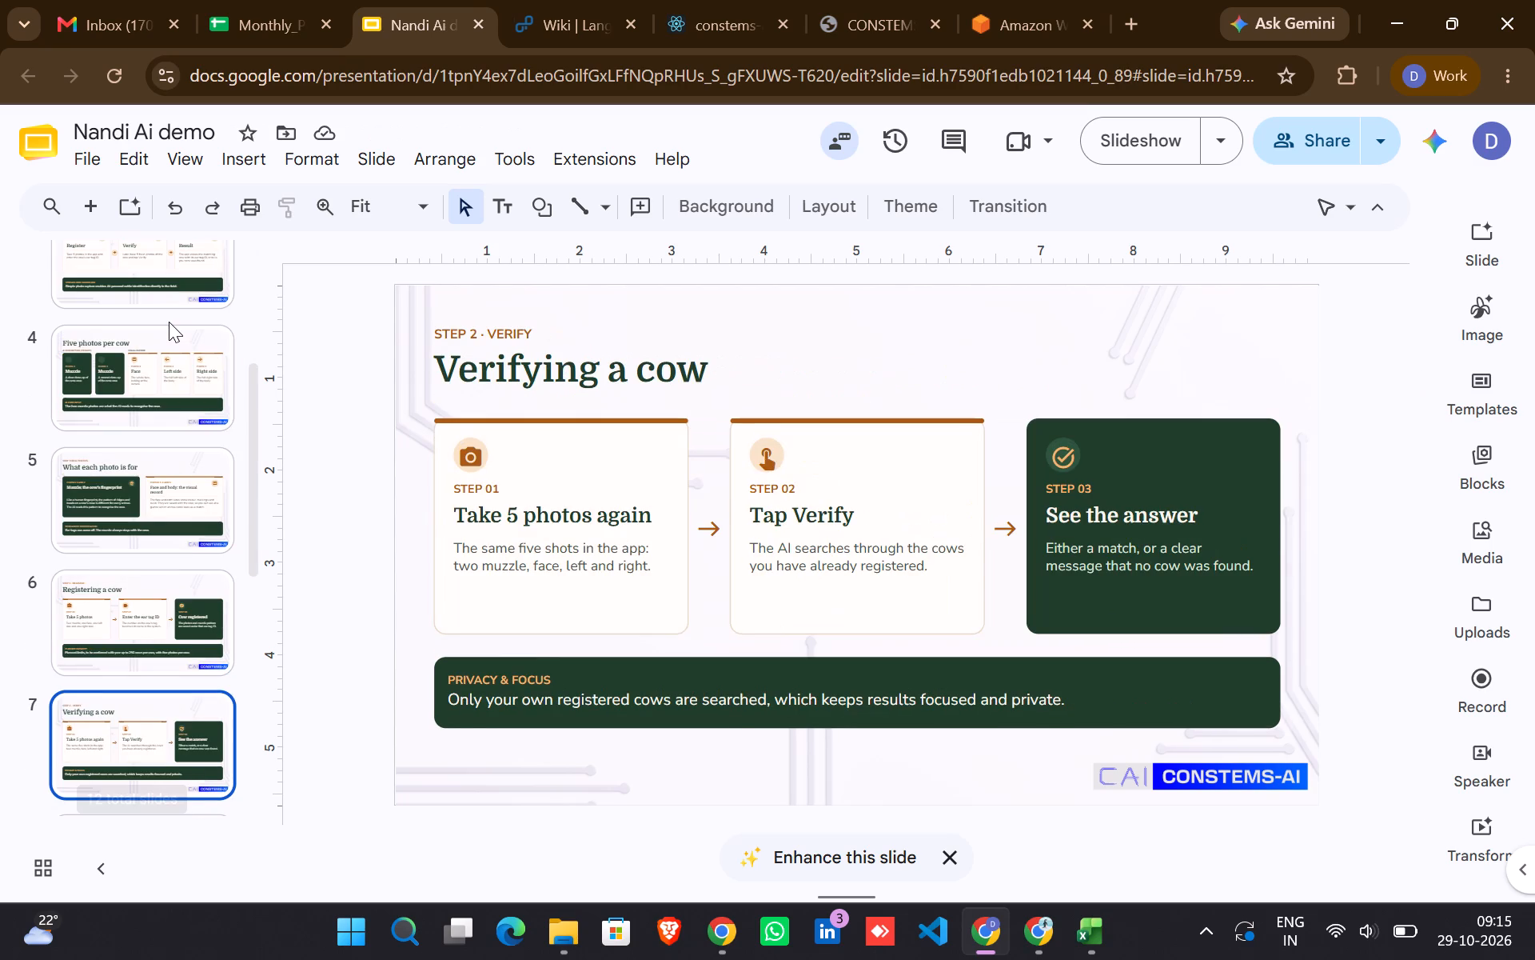
Review the remaining Nandi Ai demo slides through the closing "Thank You!" slide, going back to "What the AI does after Verify".
{"action": "key", "text": "Down"}
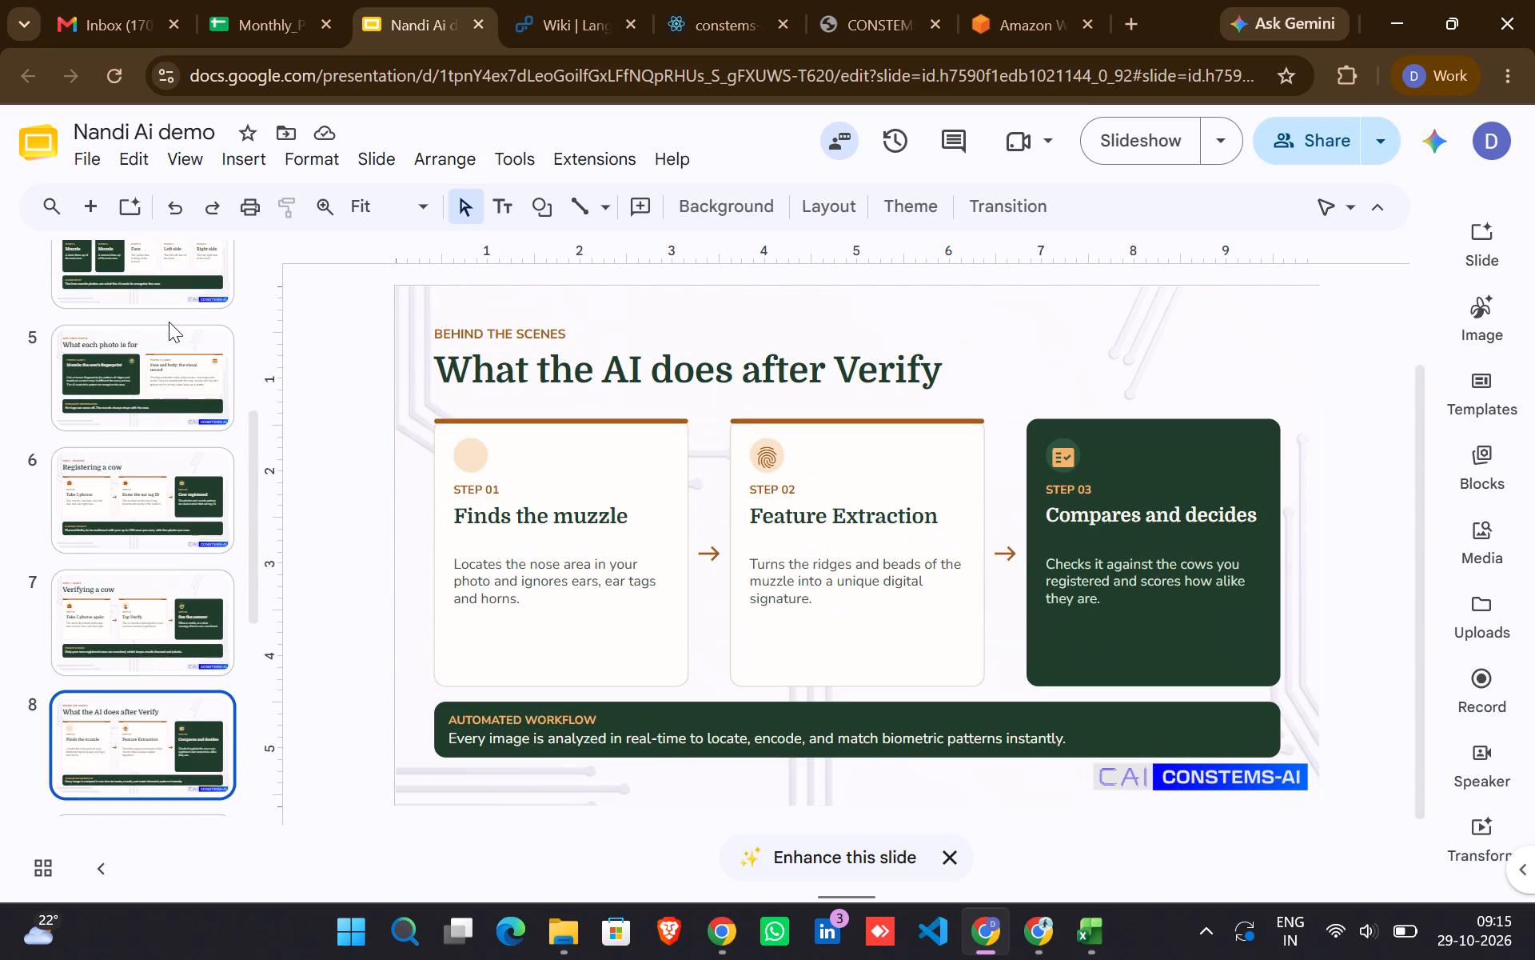
{"action": "key", "text": "Down"}
{"action": "key", "text": "Down"}
{"action": "key", "text": "Down"}
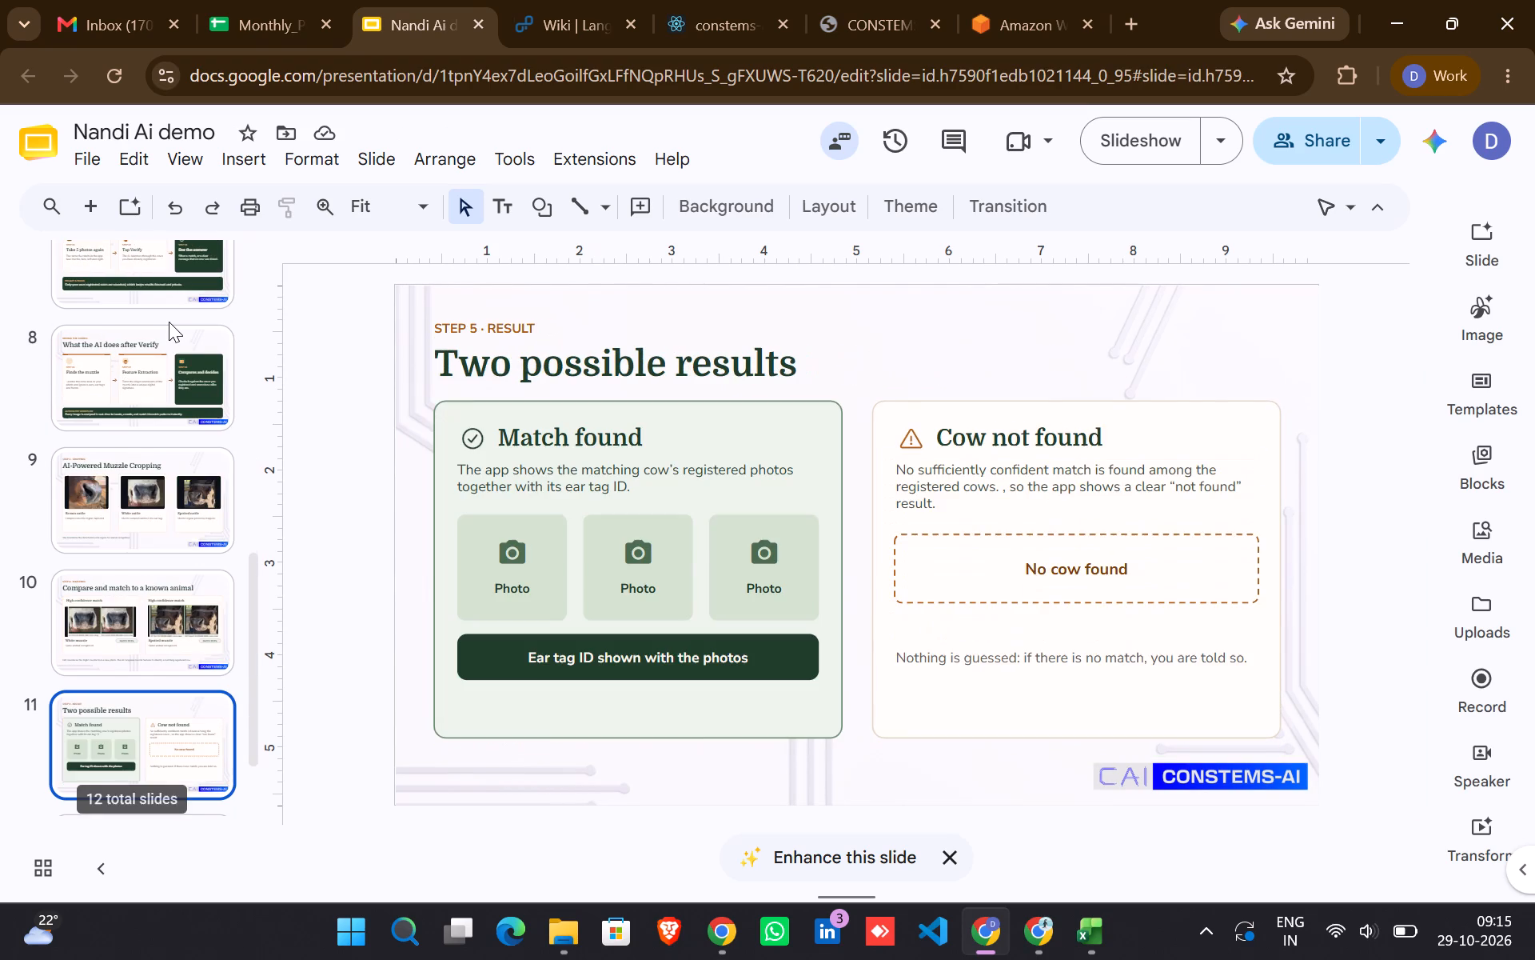
{"action": "key", "text": "Down"}
{"action": "key", "text": "Down"}
{"action": "key", "text": "Up"}
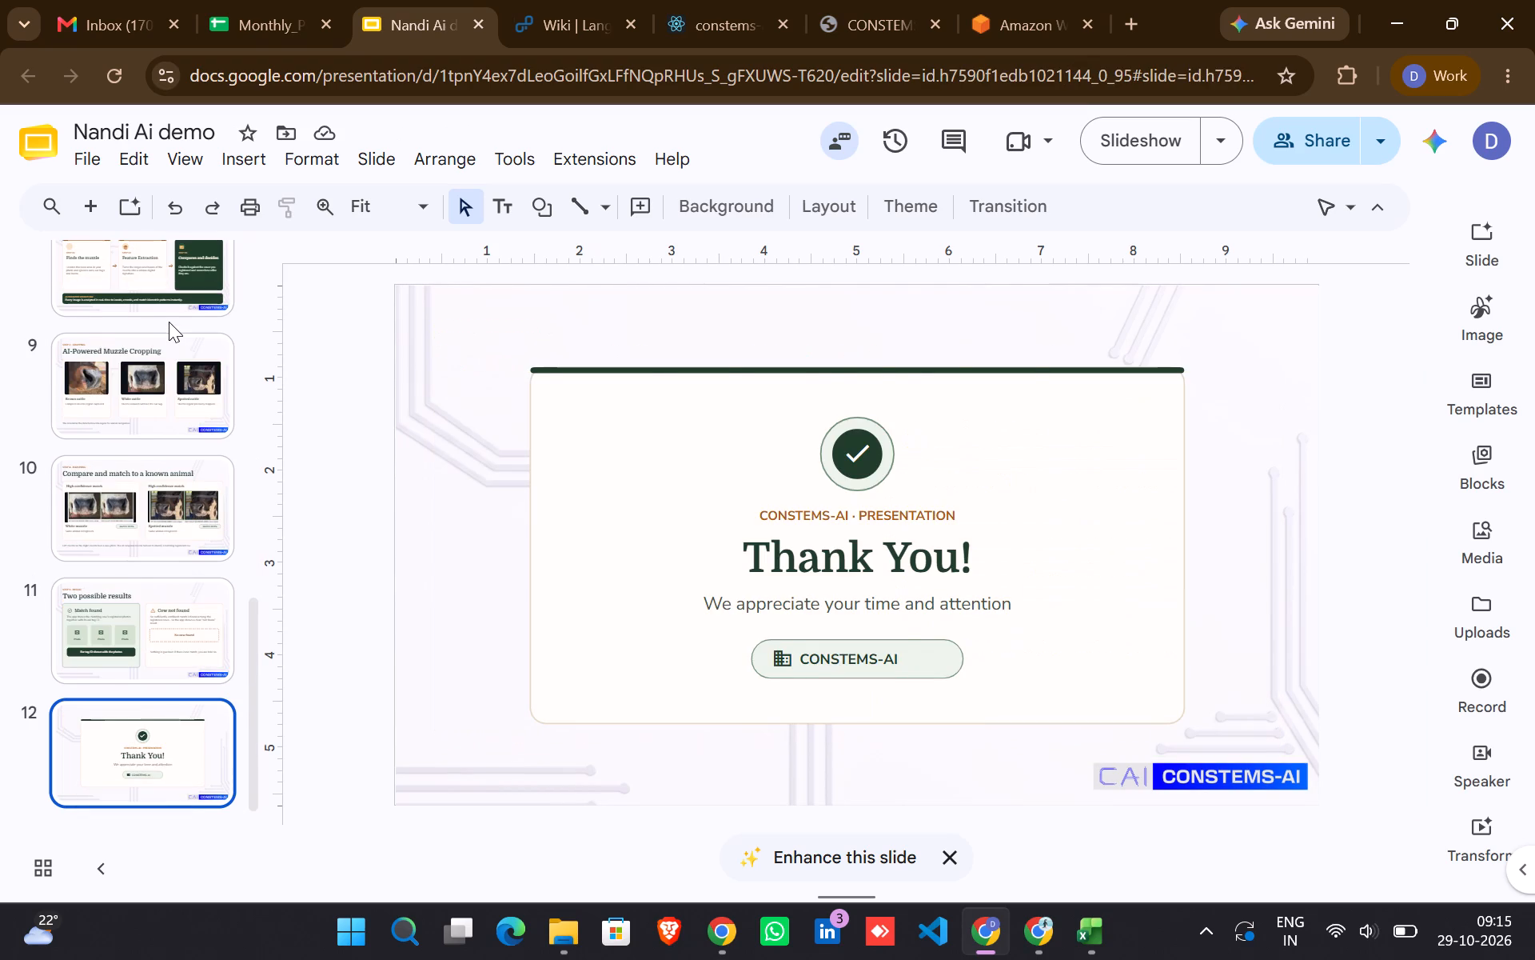
{"action": "key", "text": "Up"}
{"action": "key", "text": "Up"}
{"action": "key", "text": "Up"}
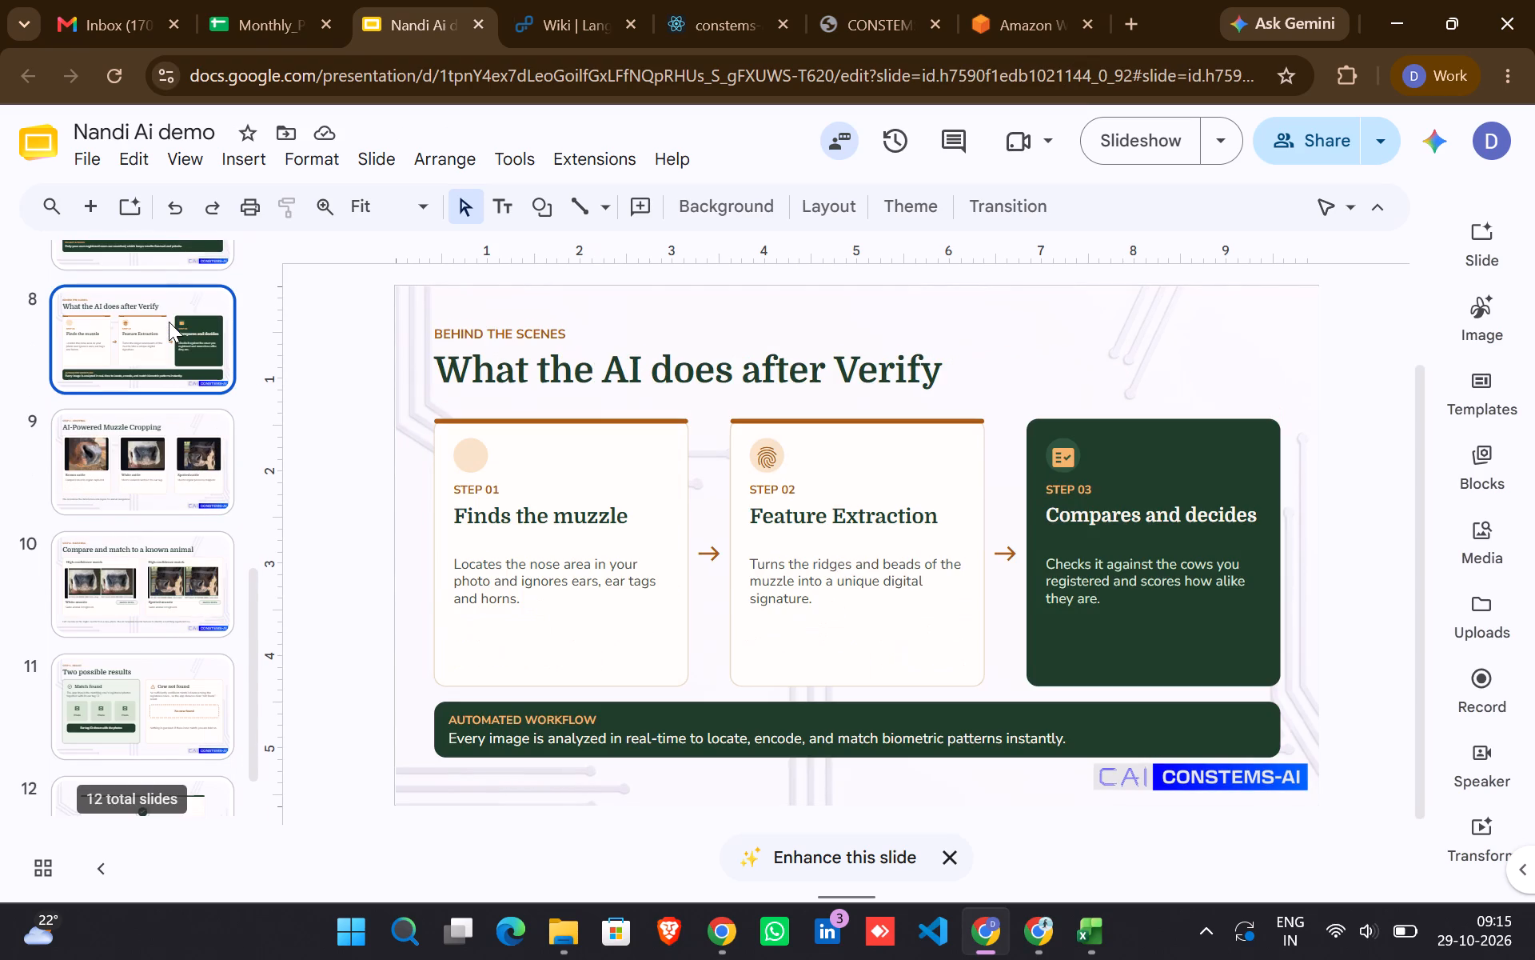
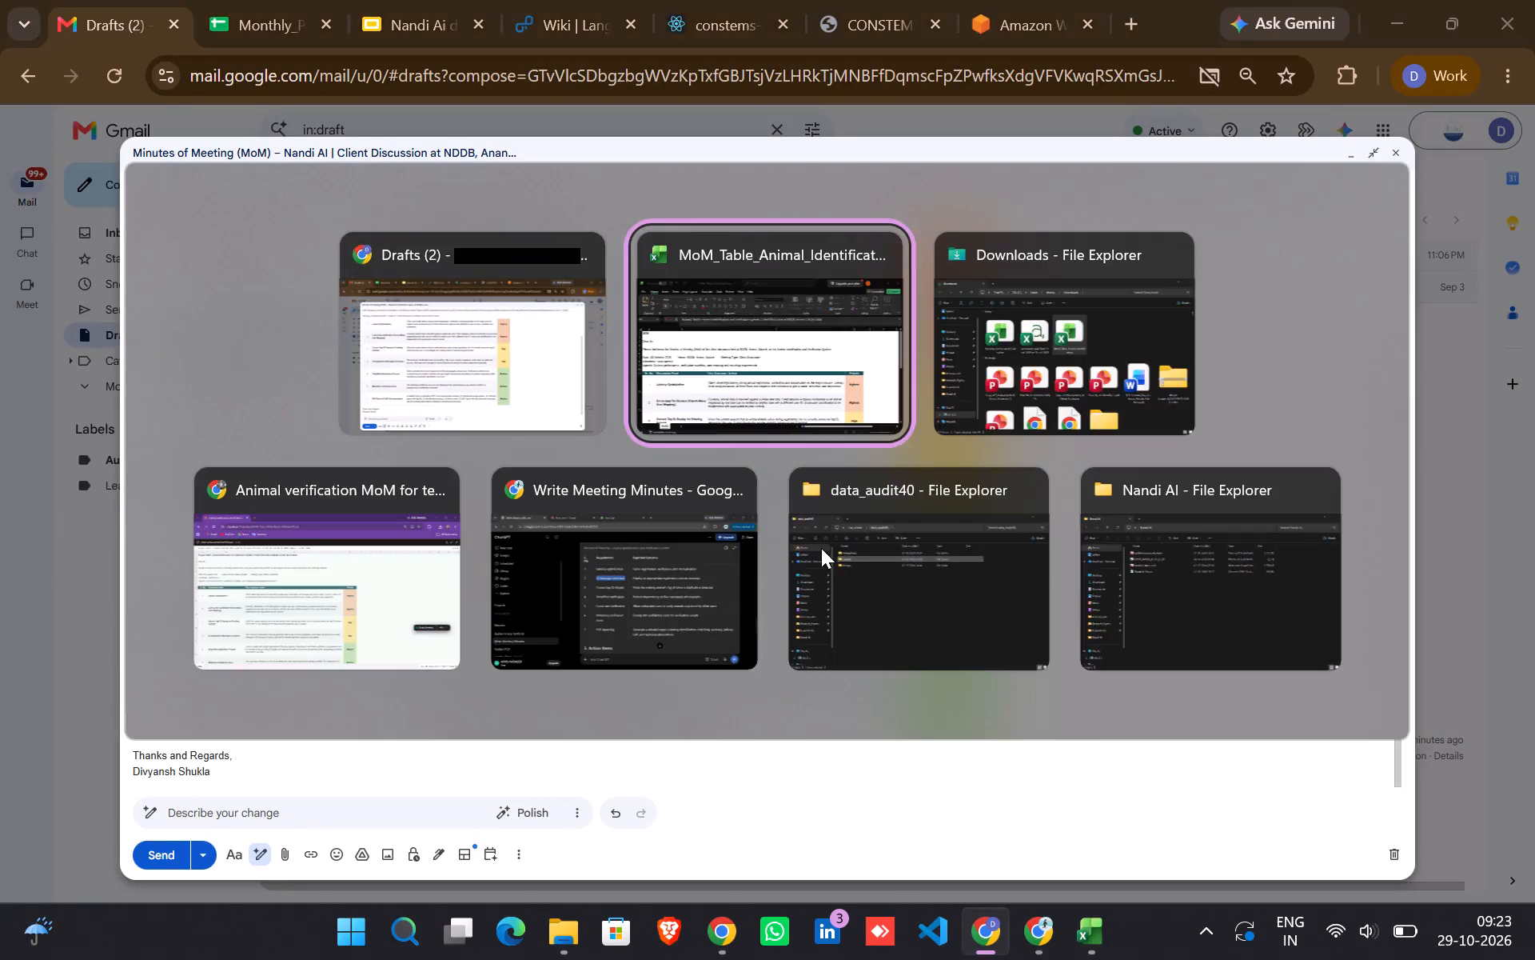
{"action": "left_click", "coordinate": [580, 558]}
{"action": "scroll", "coordinate": [580, 558], "scroll_direction": "down", "scroll_amount": 1}
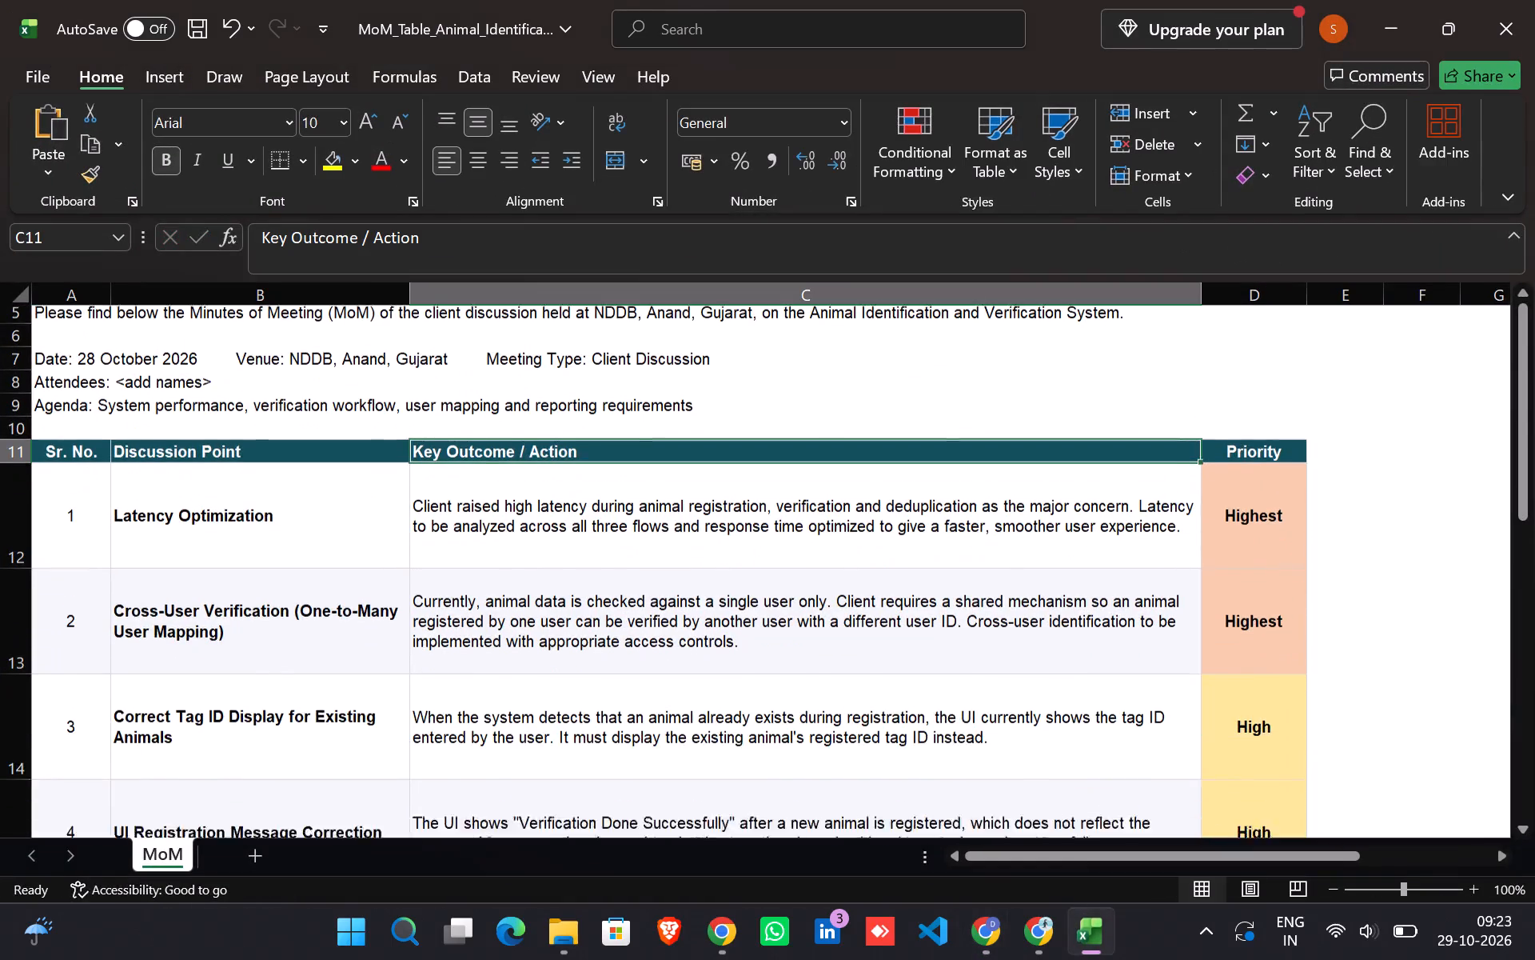
{"action": "scroll", "coordinate": [580, 558], "scroll_direction": "down", "scroll_amount": 3}
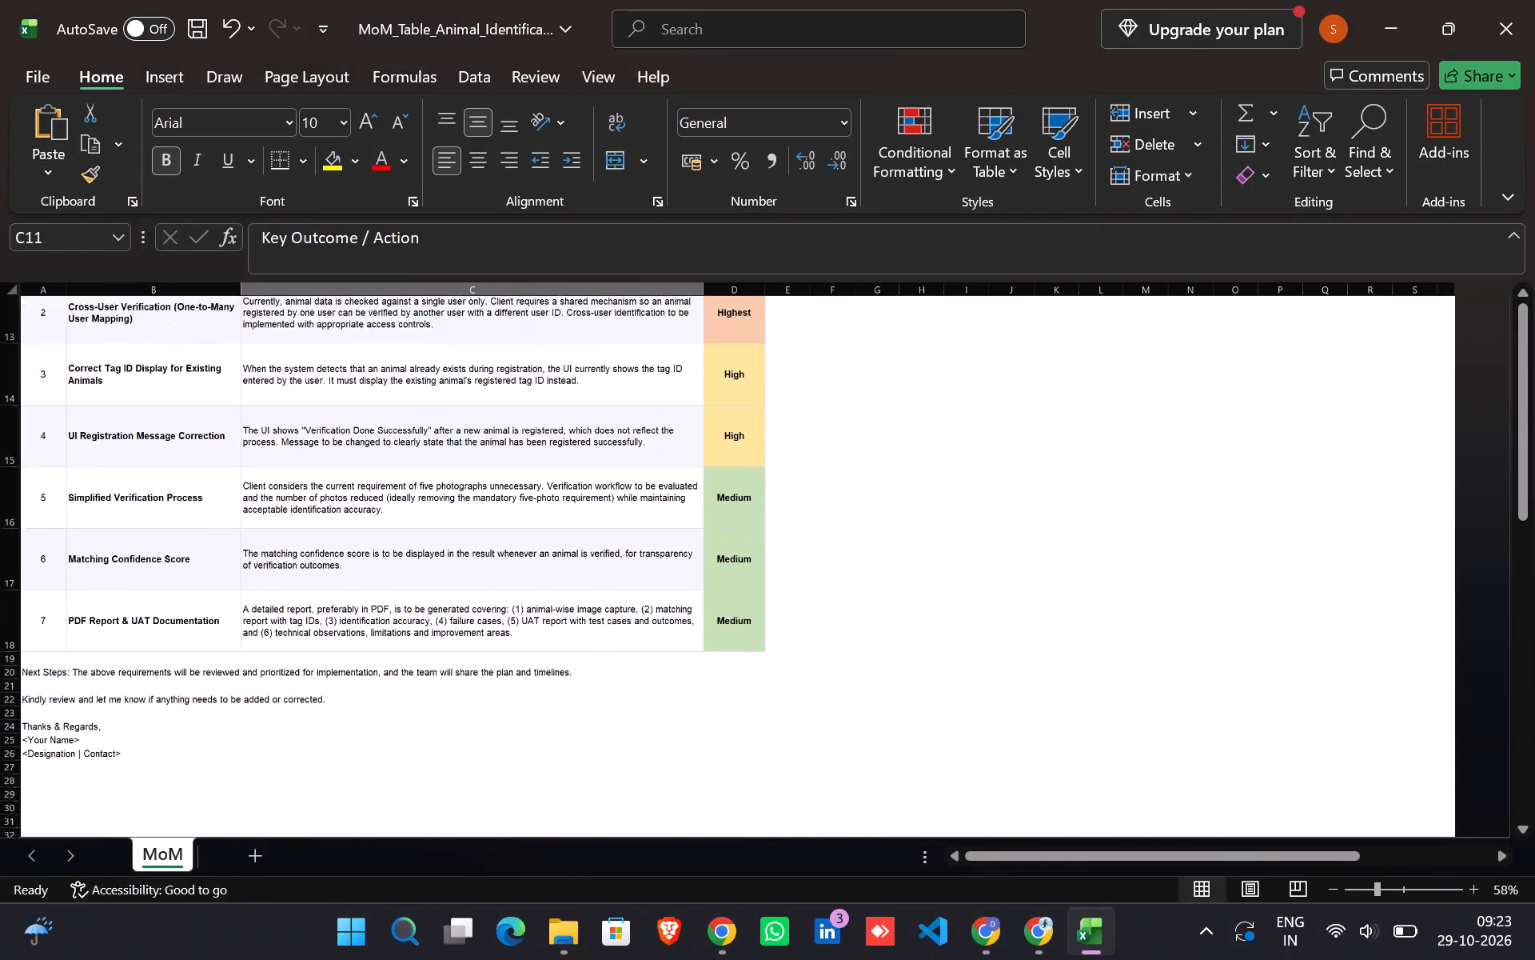
{"action": "scroll", "coordinate": [580, 558], "scroll_direction": "down", "scroll_amount": 1}
{"action": "scroll", "coordinate": [580, 558], "scroll_direction": "up", "scroll_amount": 1}
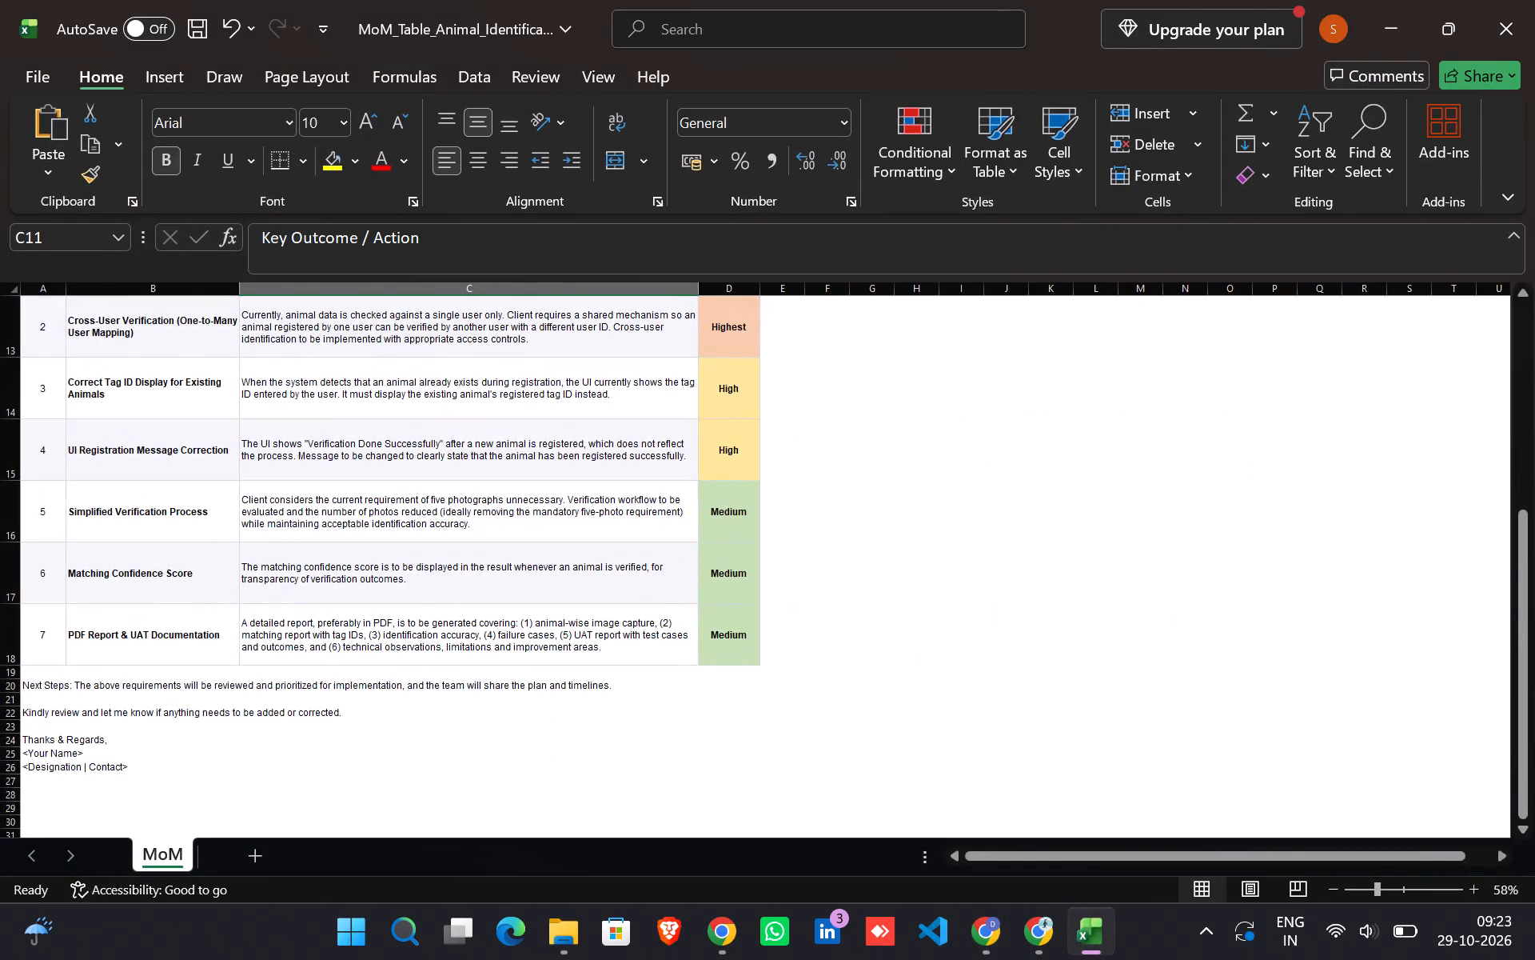
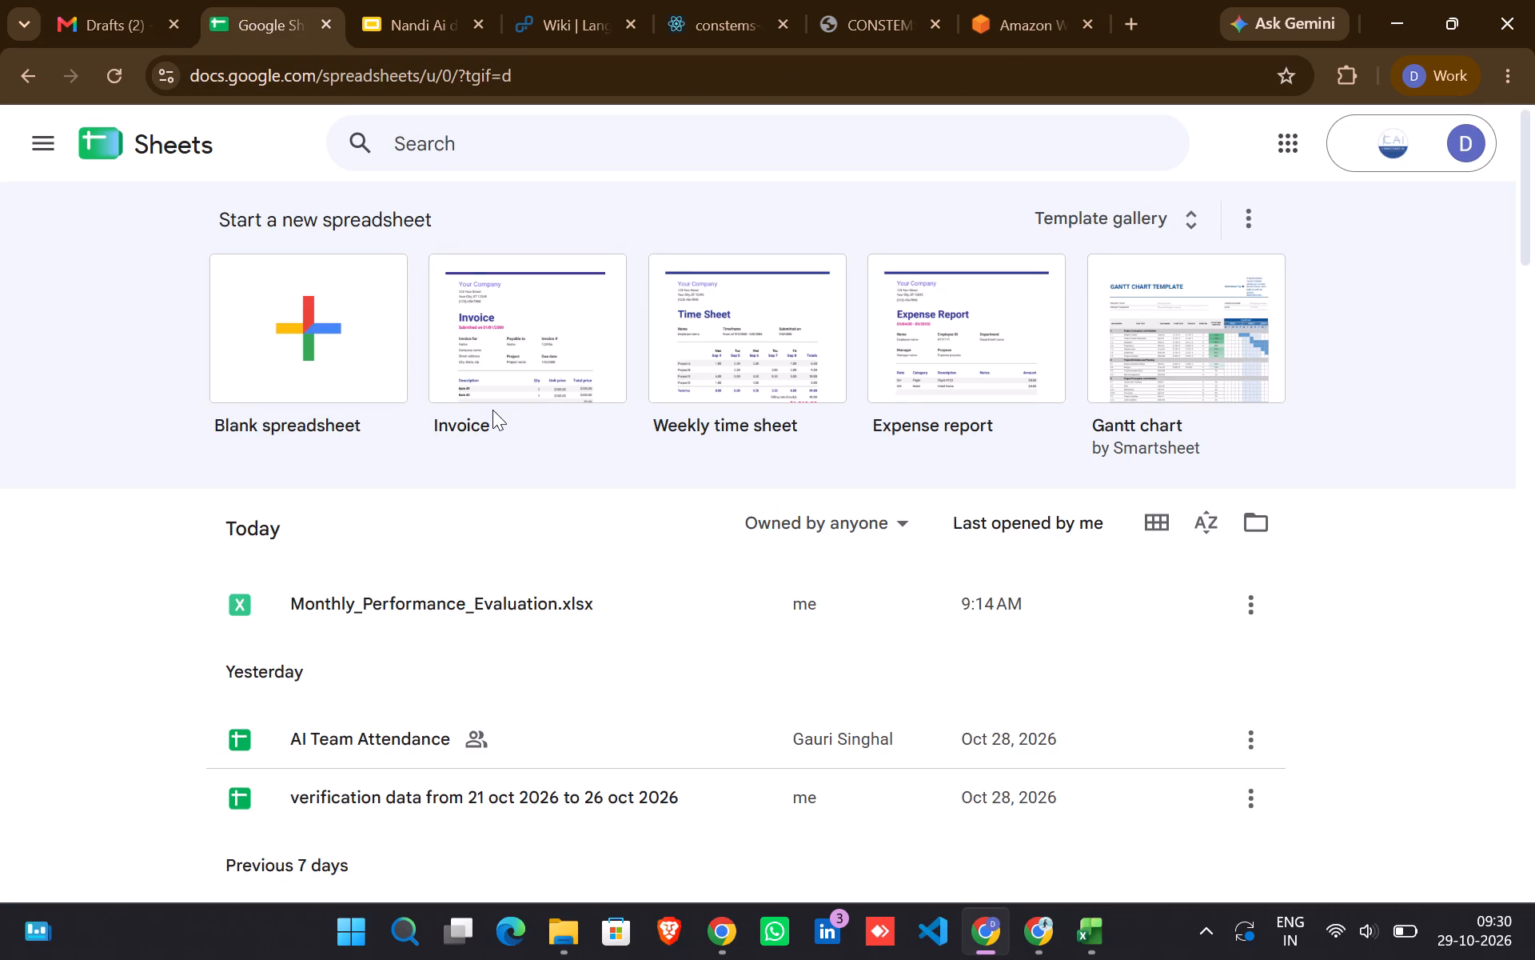
{"action": "scroll", "coordinate": [492, 410], "scroll_direction": "down", "scroll_amount": 1}
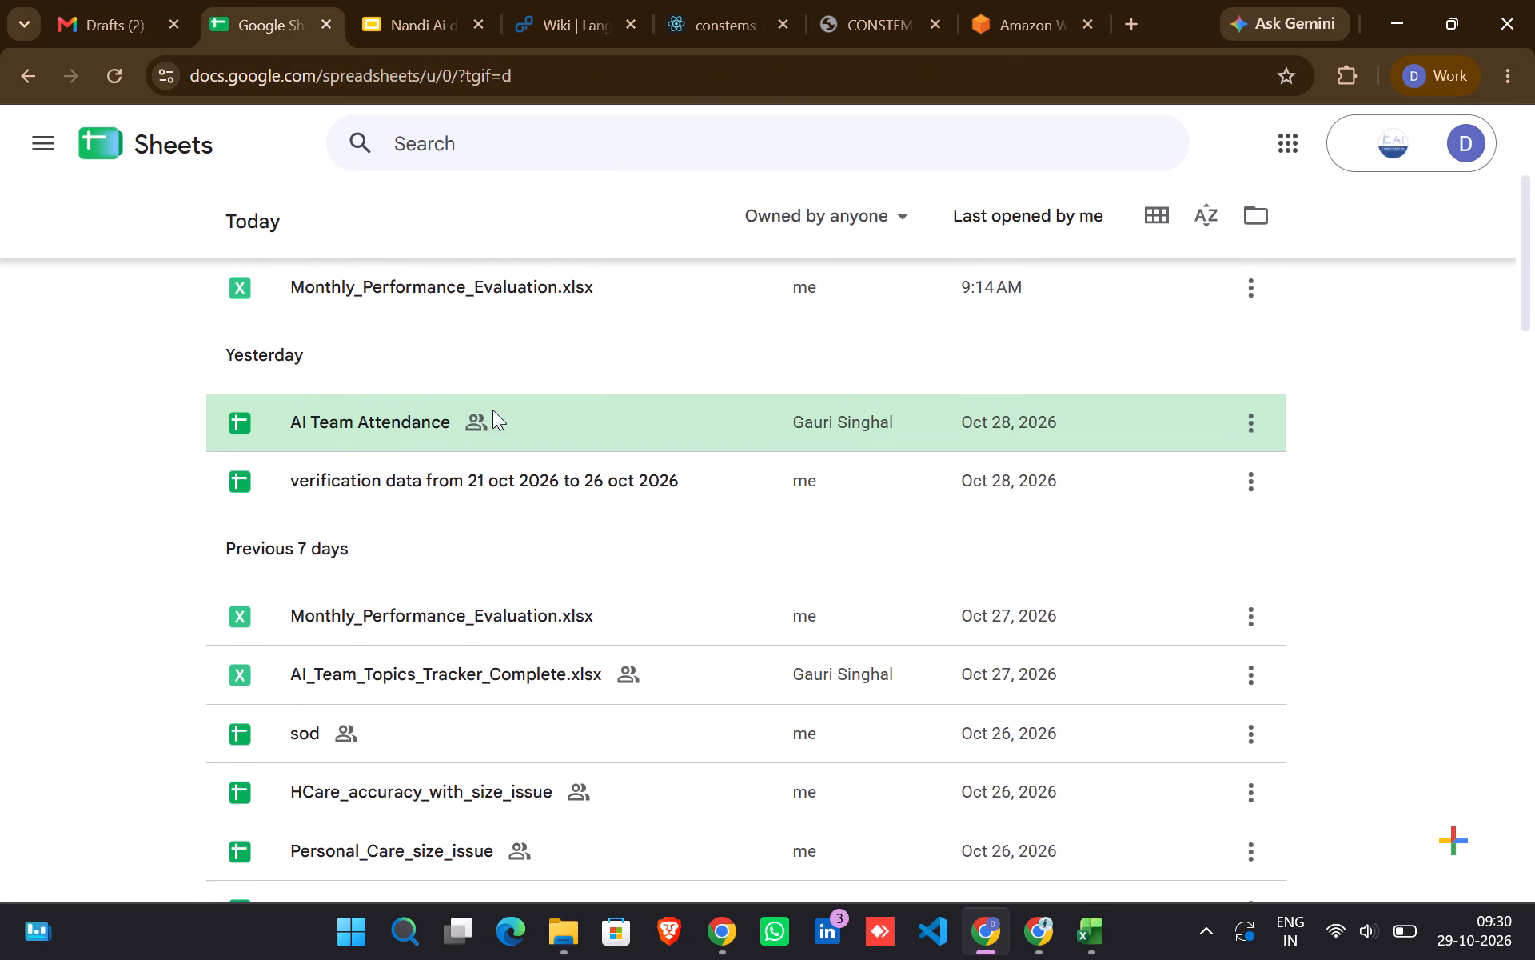
{"action": "scroll", "coordinate": [492, 410], "scroll_direction": "down", "scroll_amount": 1}
{"action": "scroll", "coordinate": [552, 604], "scroll_direction": "down", "scroll_amount": 2}
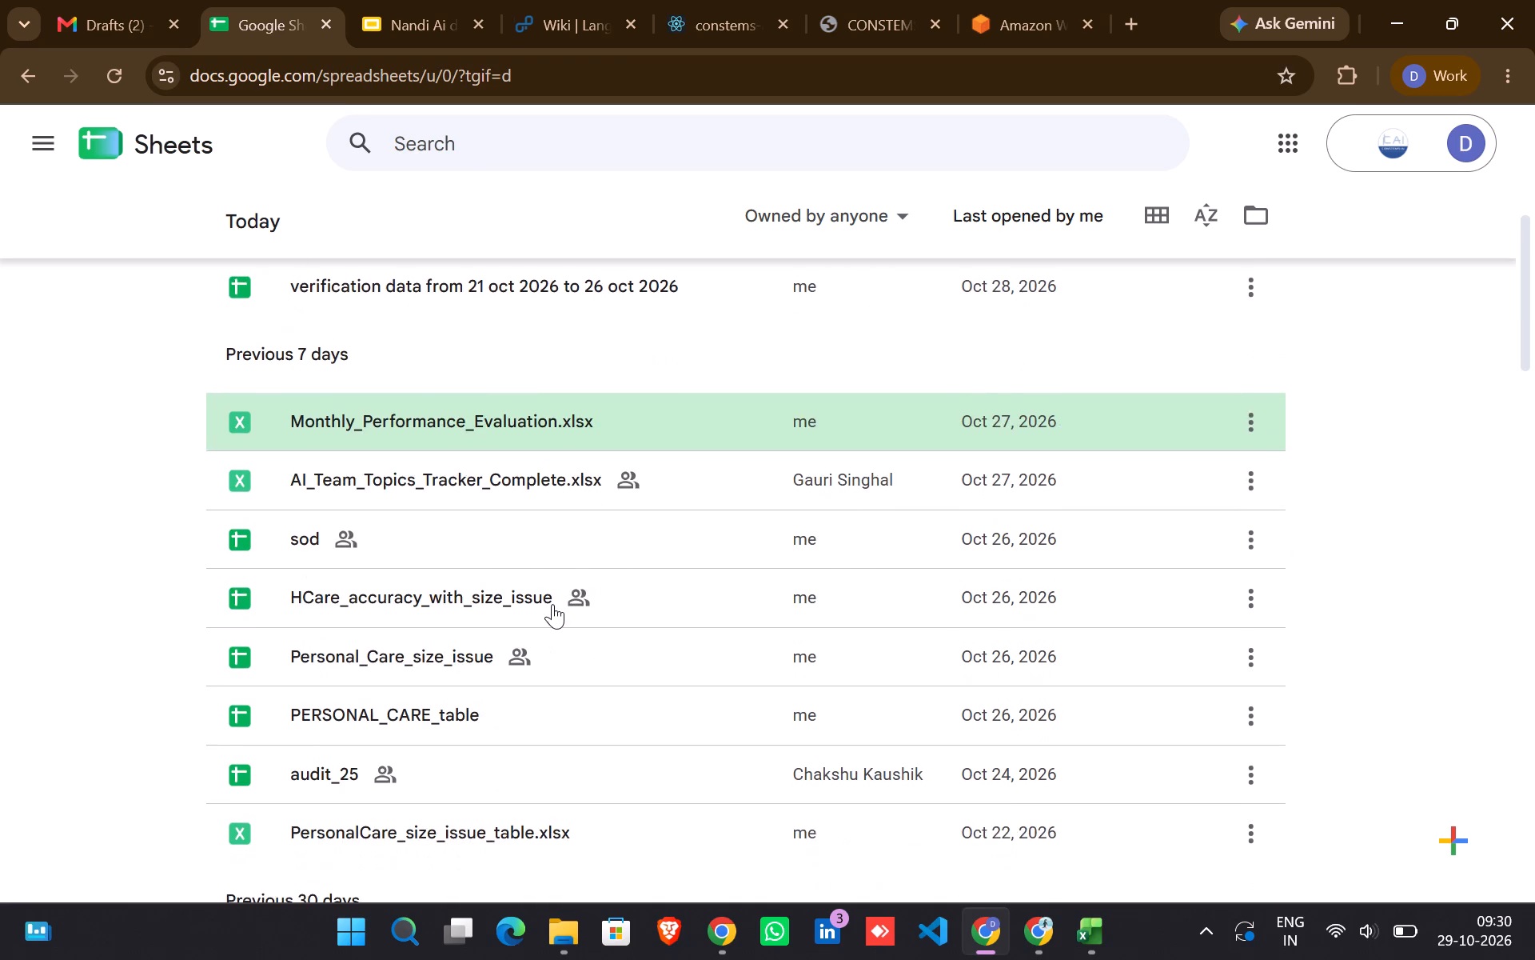
{"action": "scroll", "coordinate": [552, 604], "scroll_direction": "down", "scroll_amount": 5}
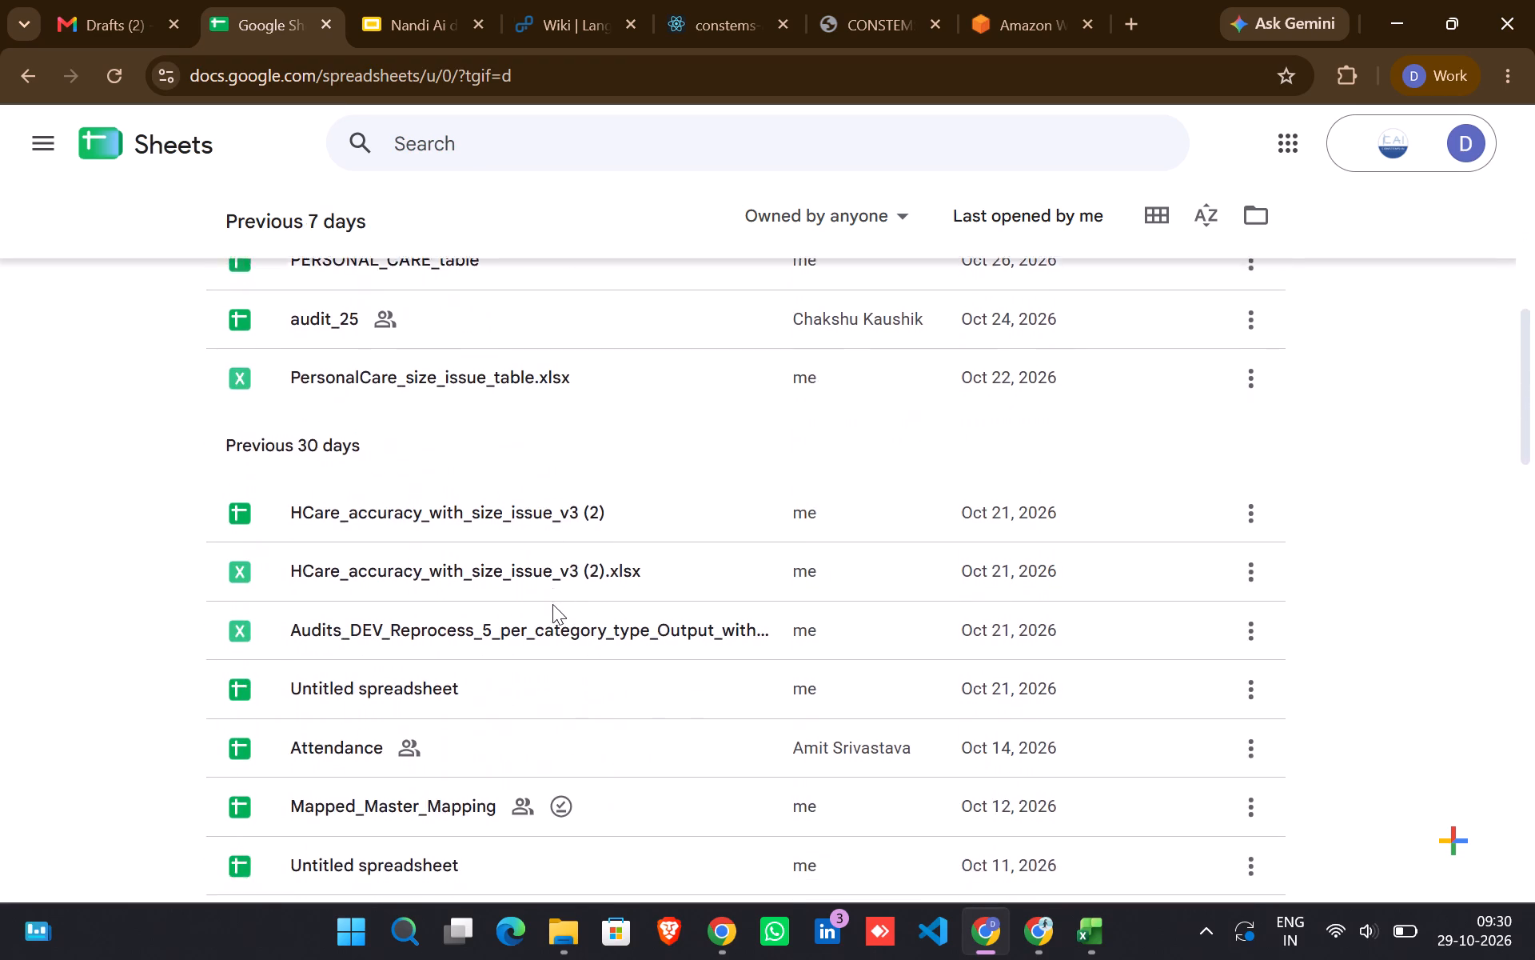
{"action": "scroll", "coordinate": [552, 604], "scroll_direction": "down", "scroll_amount": 1}
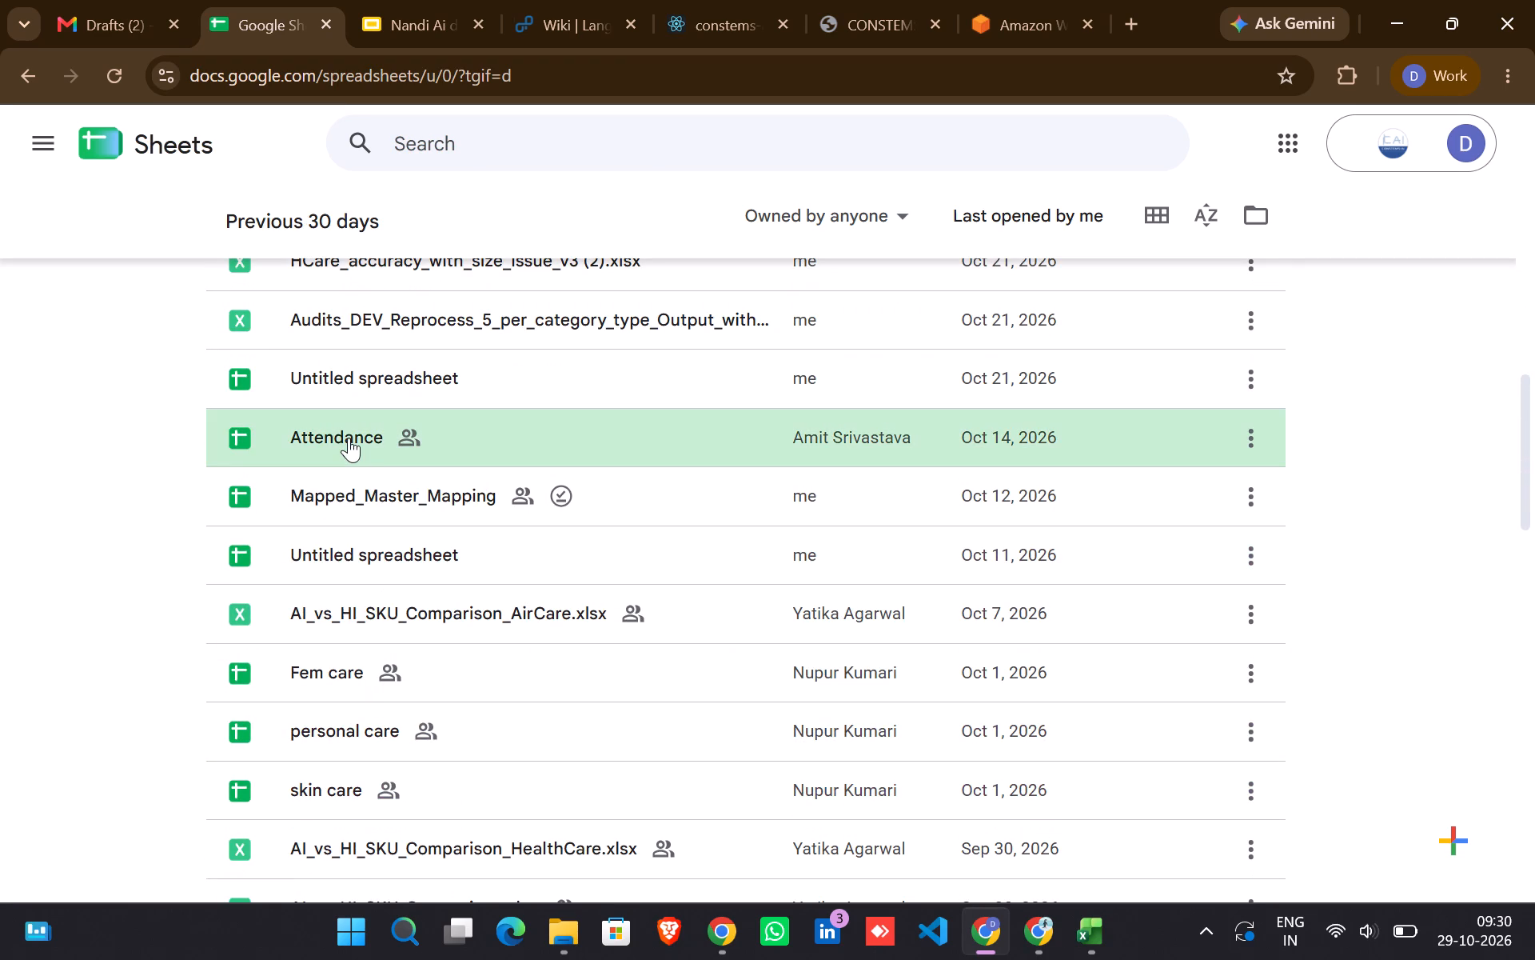
Open the Attendance spreadsheet and check row 36 of the Morning Sync 2026 sheet across the October dates.
{"action": "left_click", "coordinate": [349, 438]}
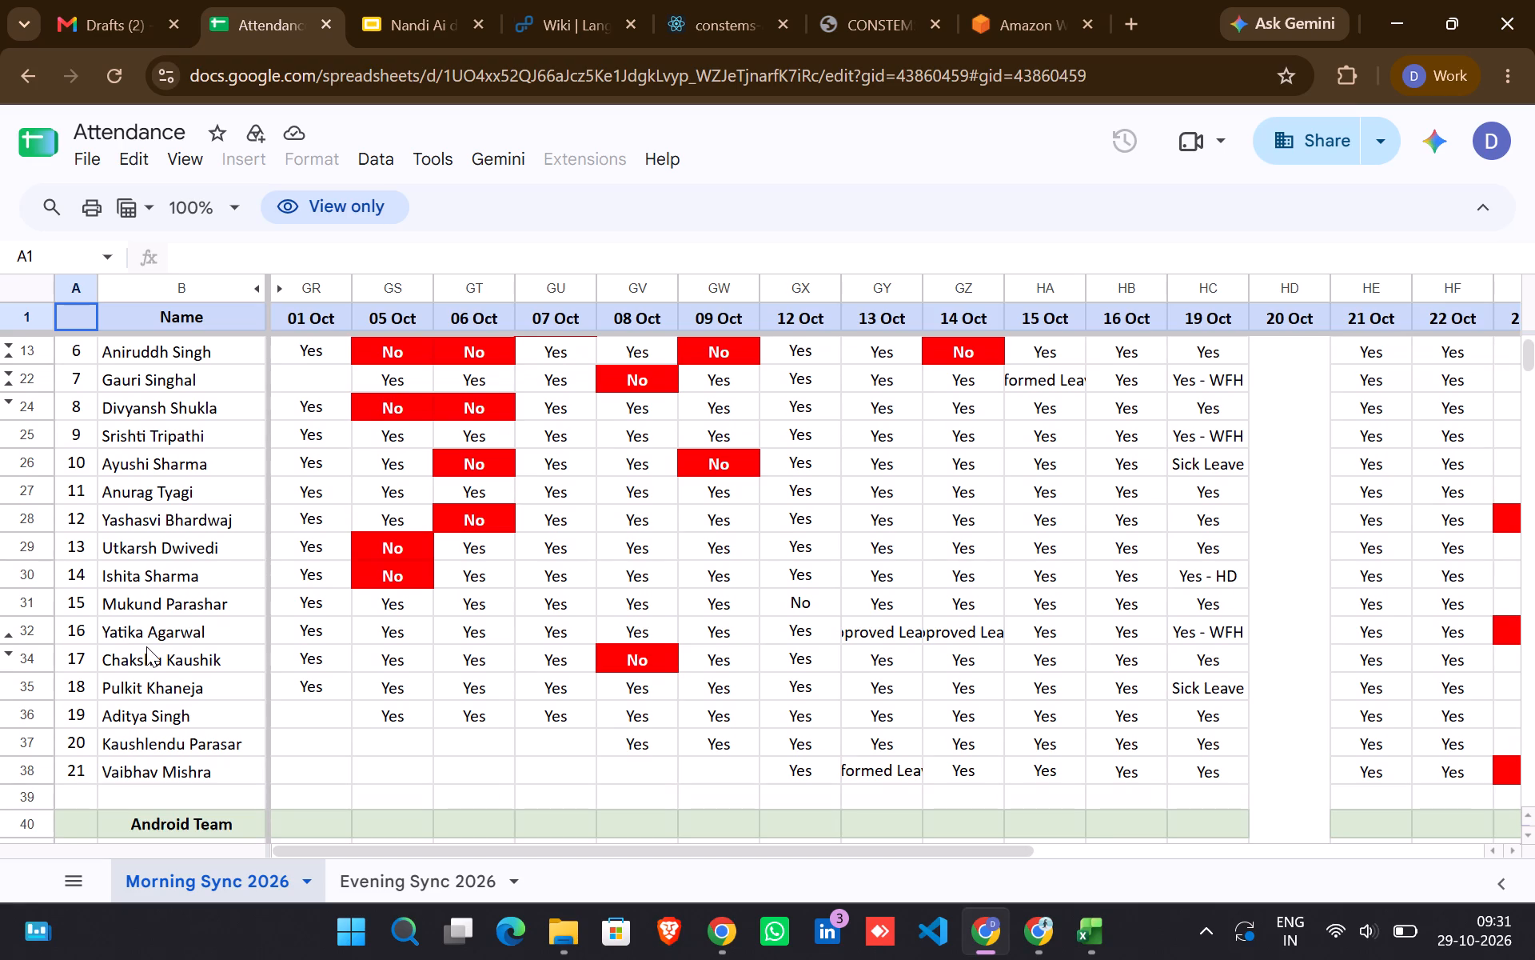
{"action": "left_click", "coordinate": [25, 715]}
{"action": "scroll", "coordinate": [632, 730], "scroll_direction": "left", "scroll_amount": 4}
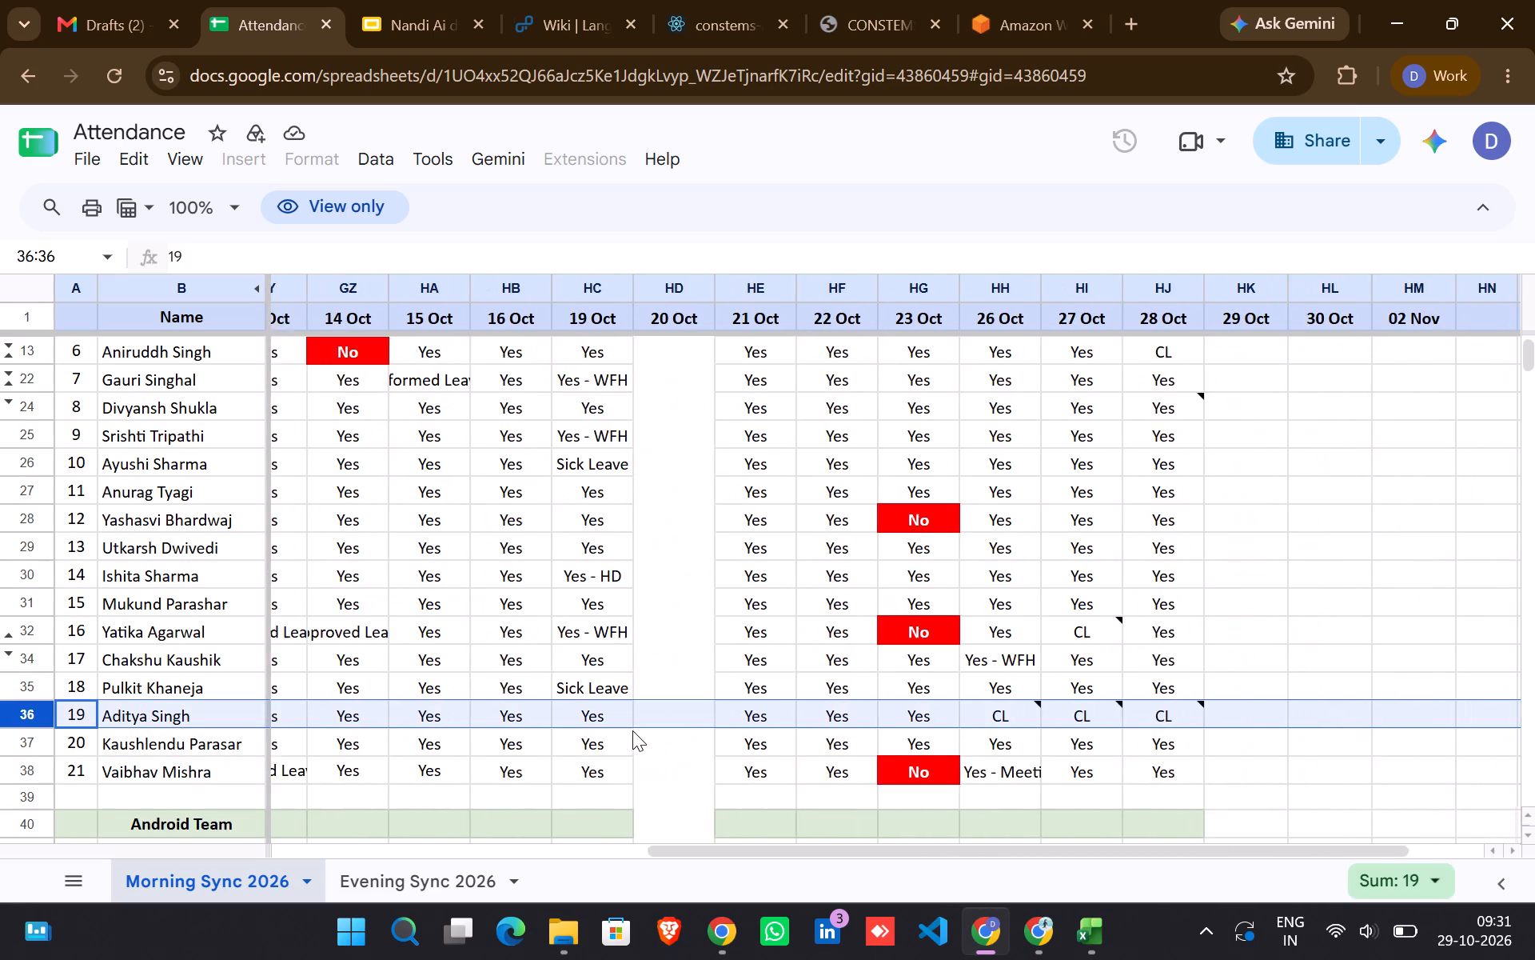
{"action": "scroll", "coordinate": [632, 730], "scroll_direction": "left", "scroll_amount": 1}
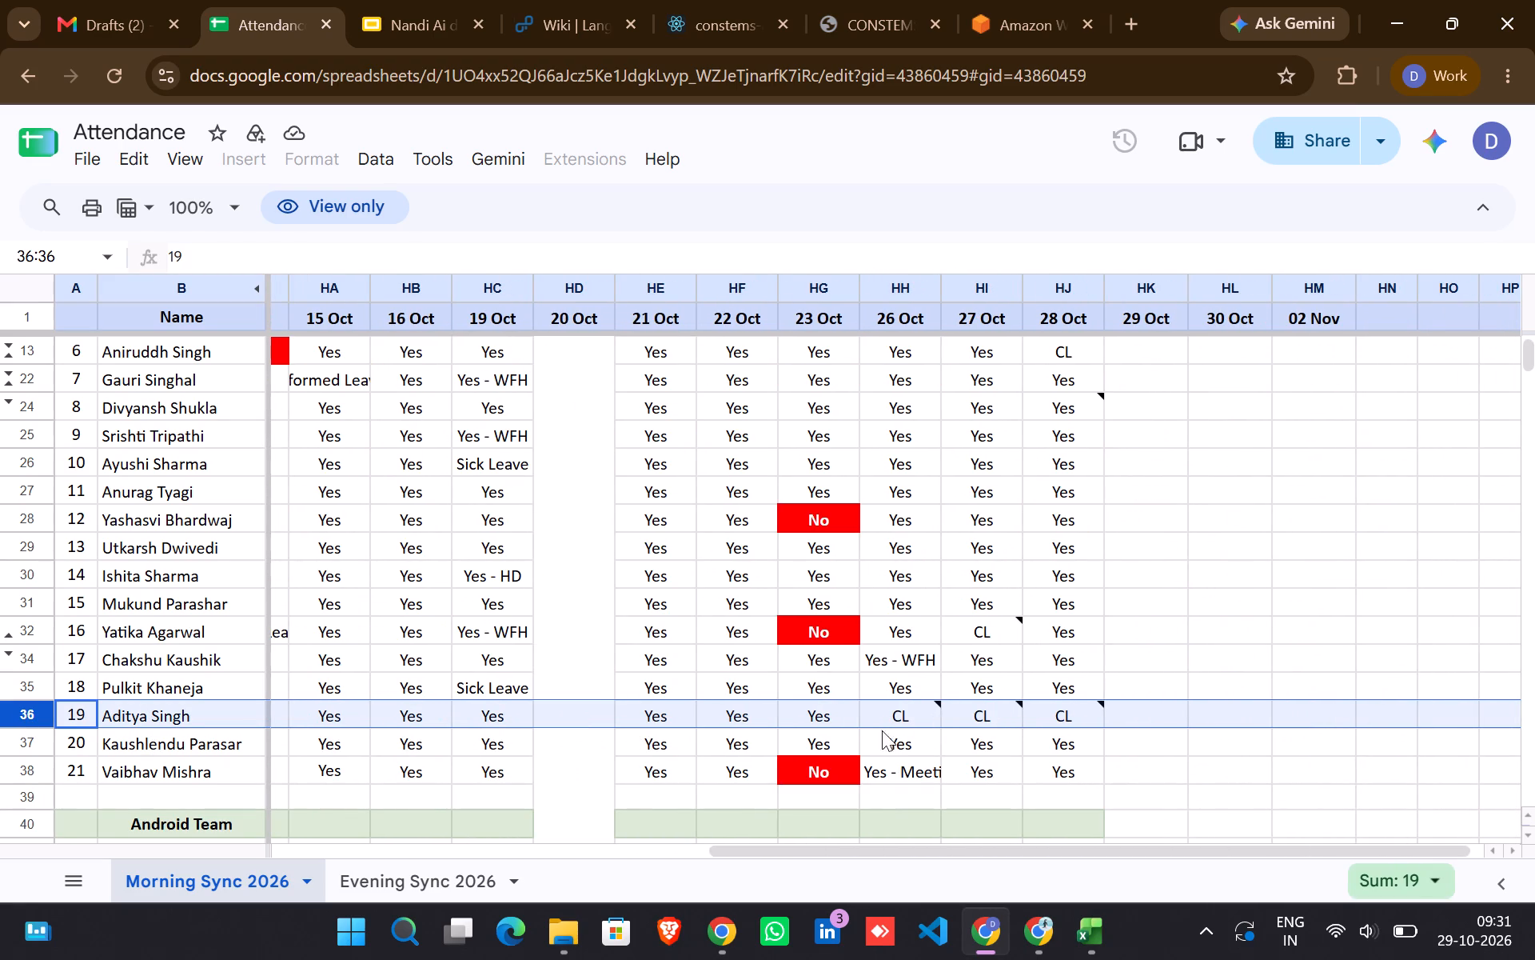
Check the same AI Team member's row 36 in the Evening Sync 2026 sheet, including the 28 Oct entry.
{"action": "left_click", "coordinate": [455, 878]}
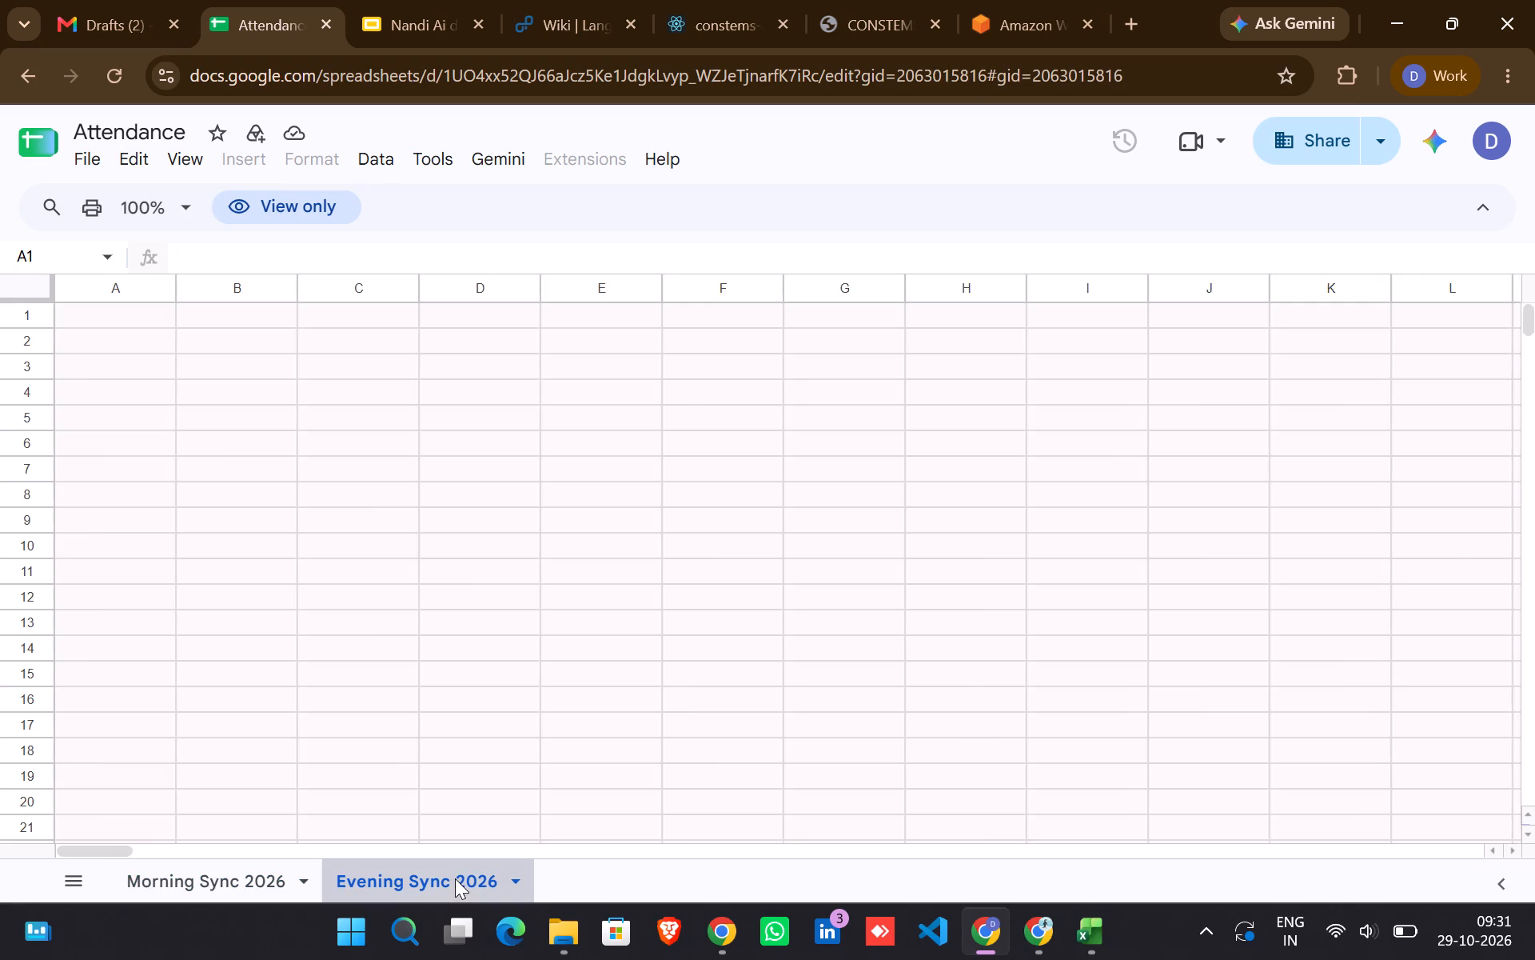
{"action": "scroll", "coordinate": [146, 739], "scroll_direction": "down", "scroll_amount": 1}
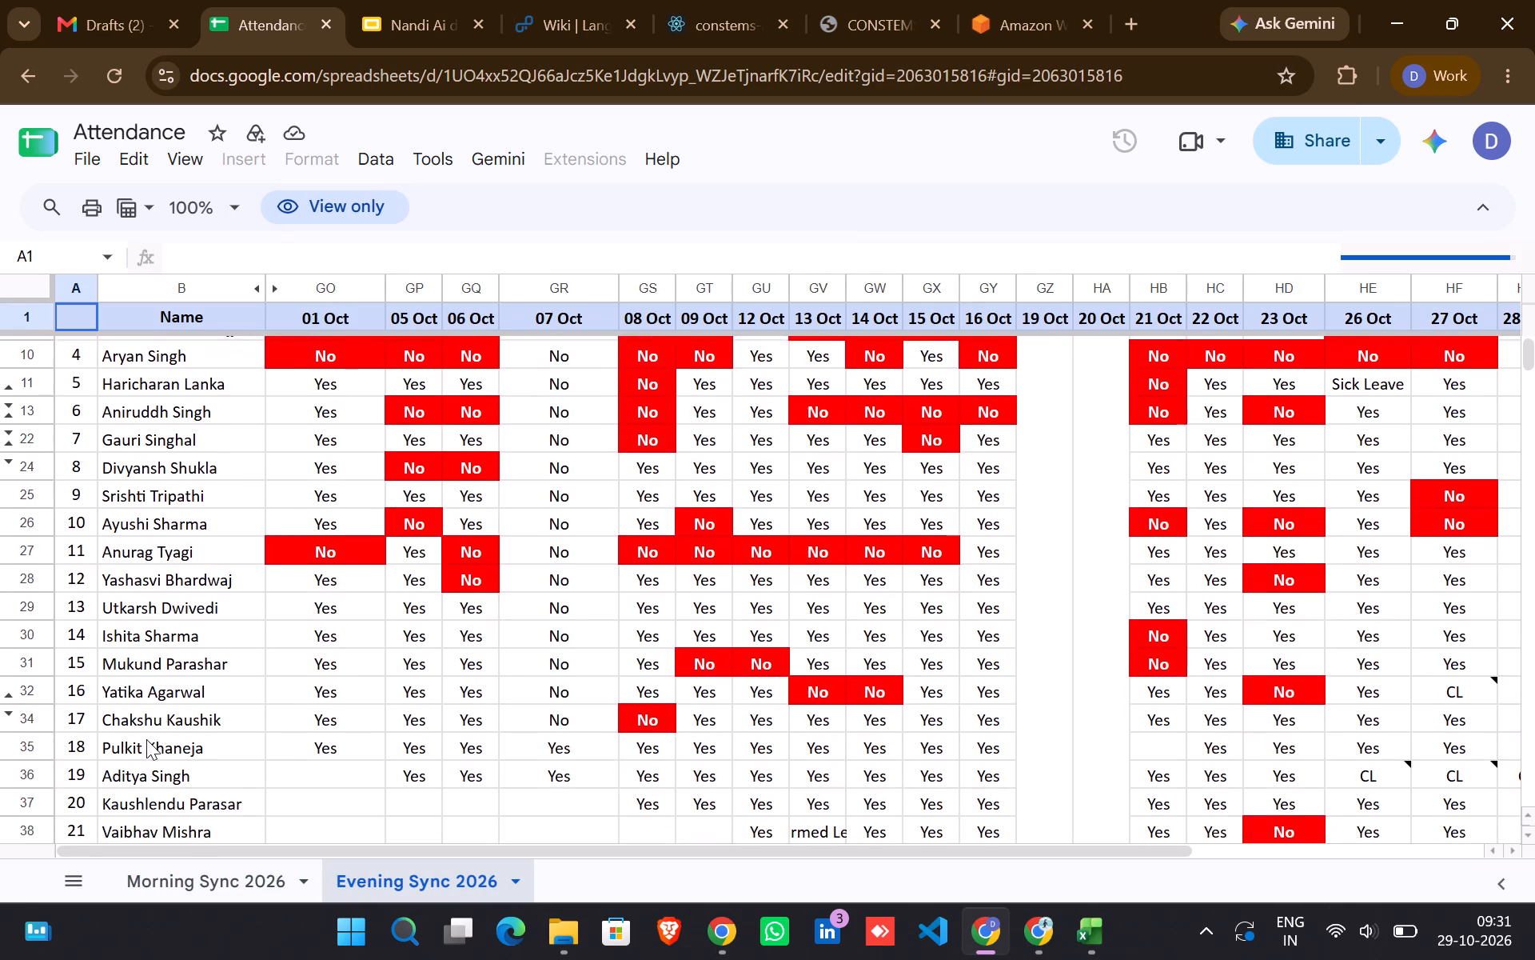
{"action": "scroll", "coordinate": [146, 739], "scroll_direction": "down", "scroll_amount": 1}
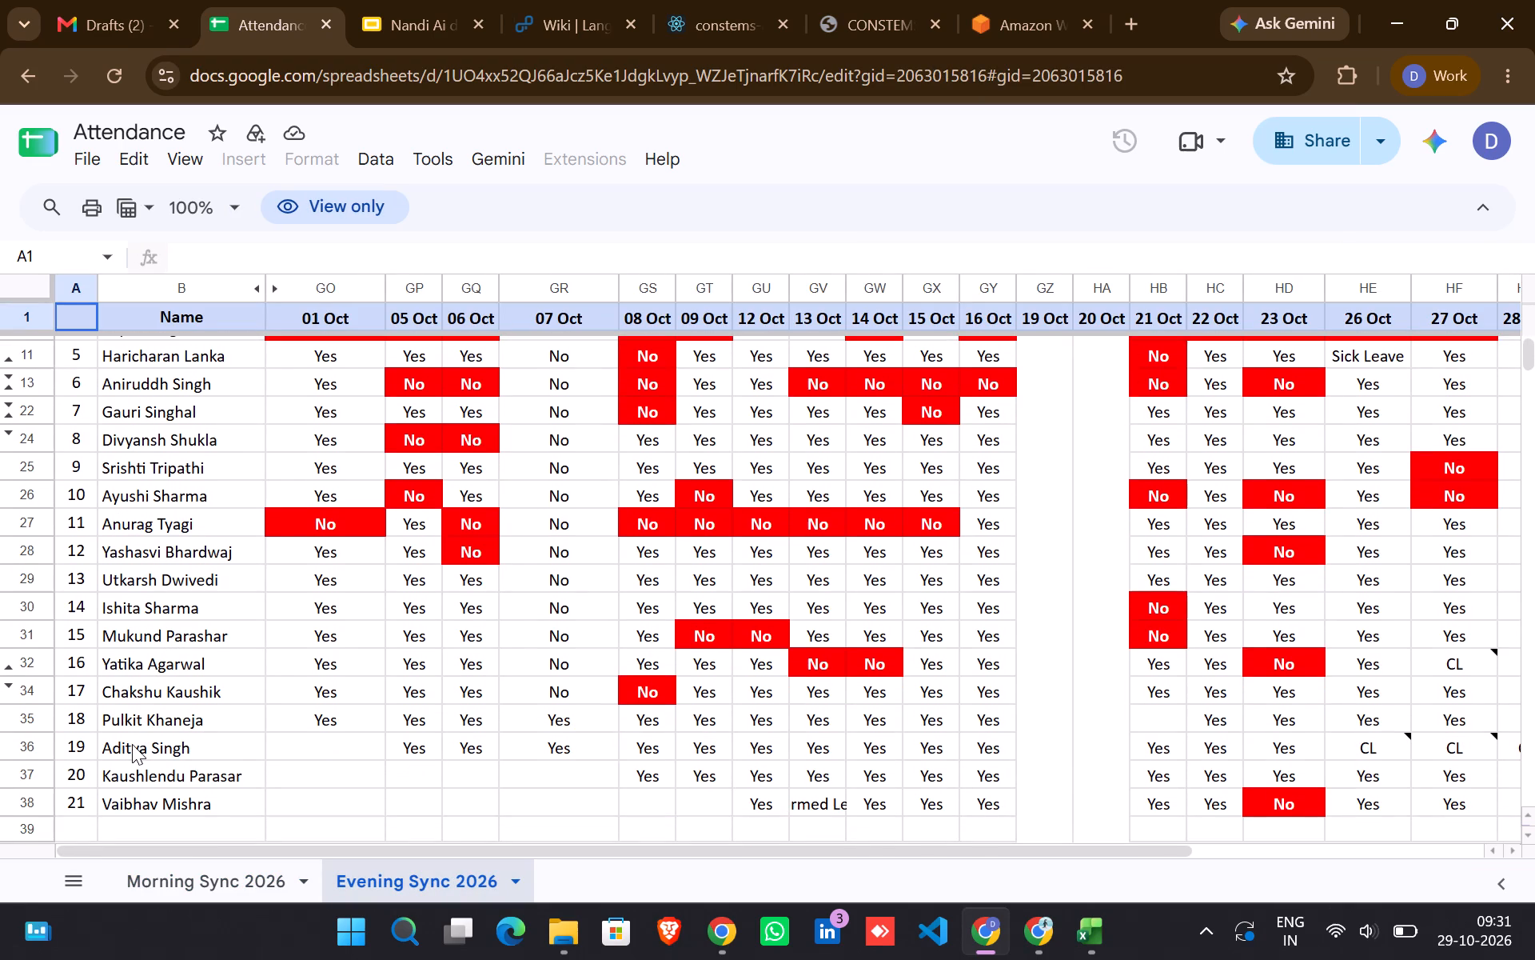
{"action": "left_click", "coordinate": [18, 741]}
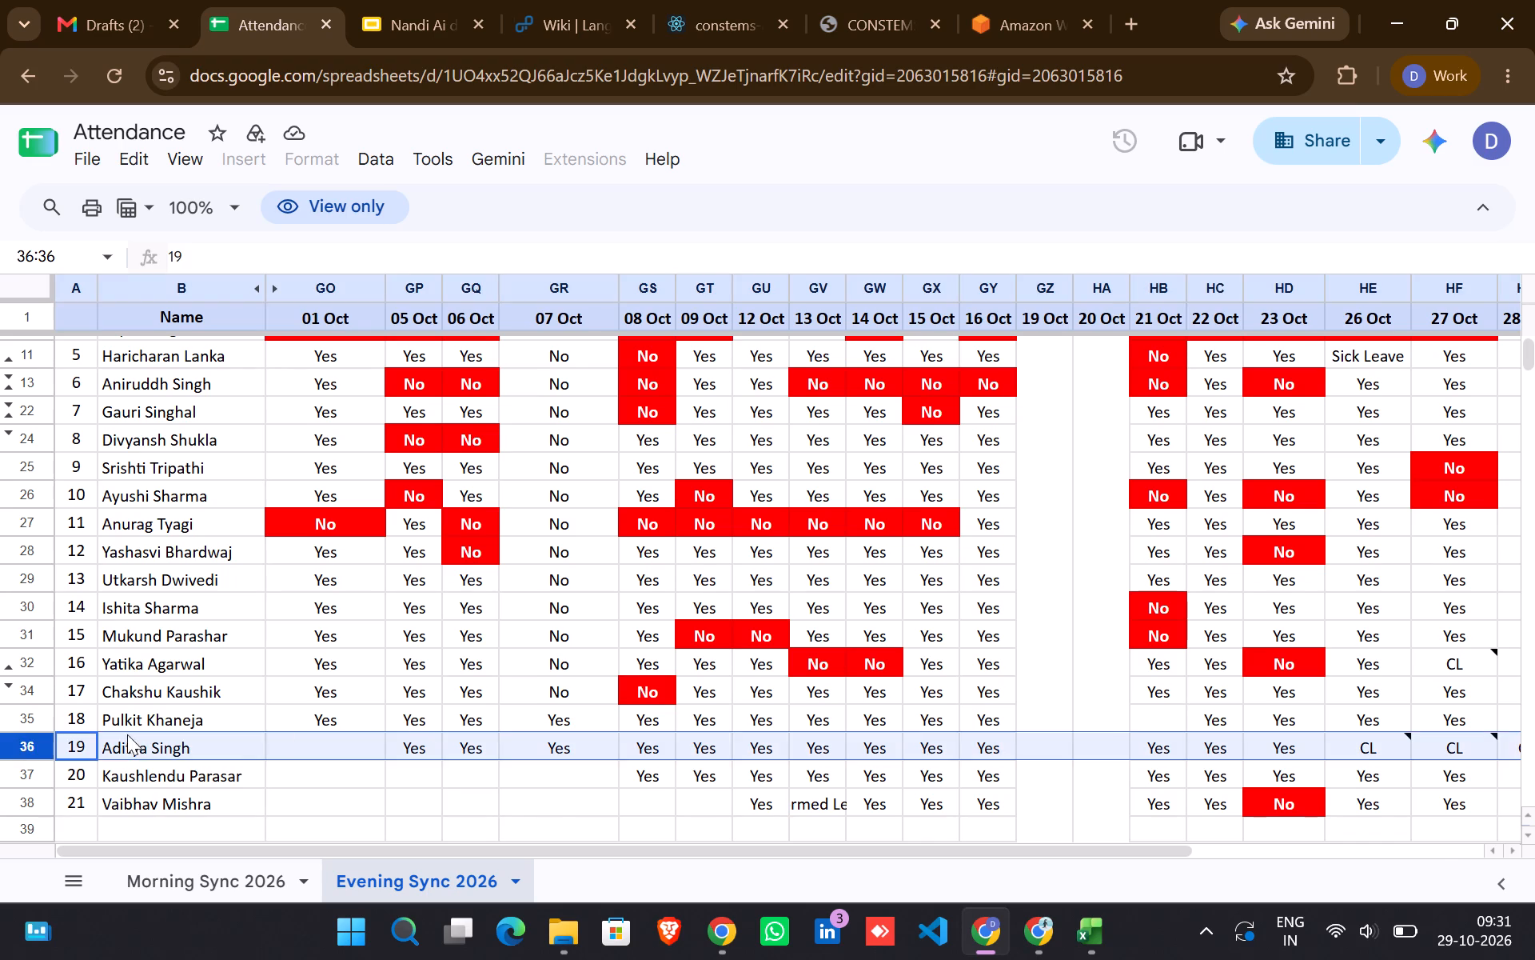
{"action": "scroll", "coordinate": [429, 718], "scroll_direction": "left", "scroll_amount": 3}
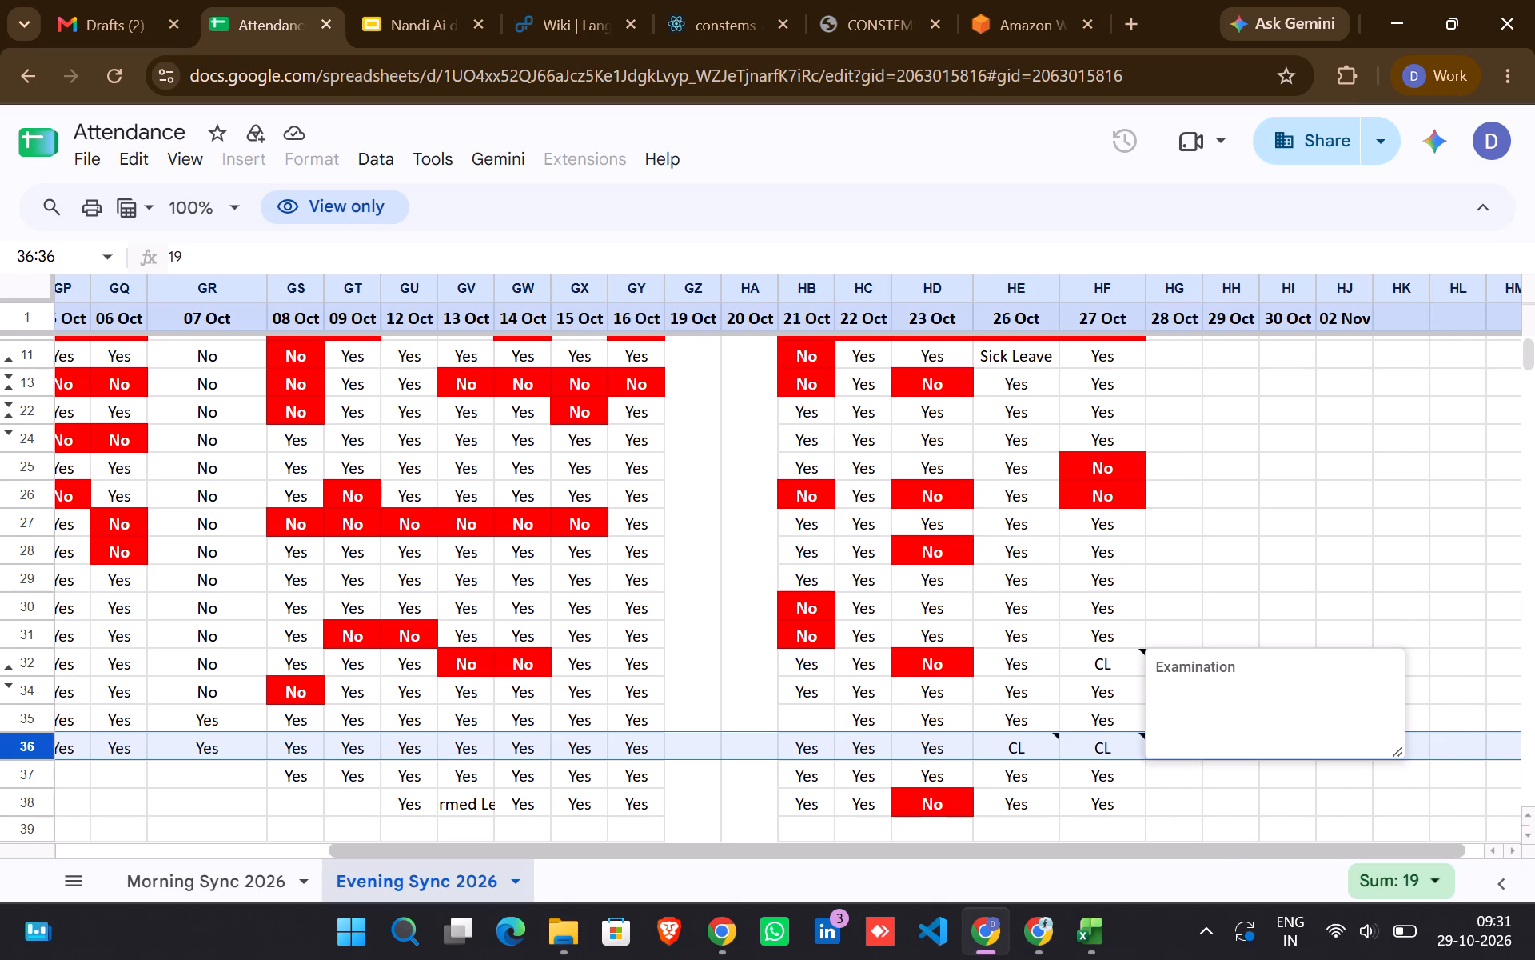
{"action": "left_click", "coordinate": [476, 801]}
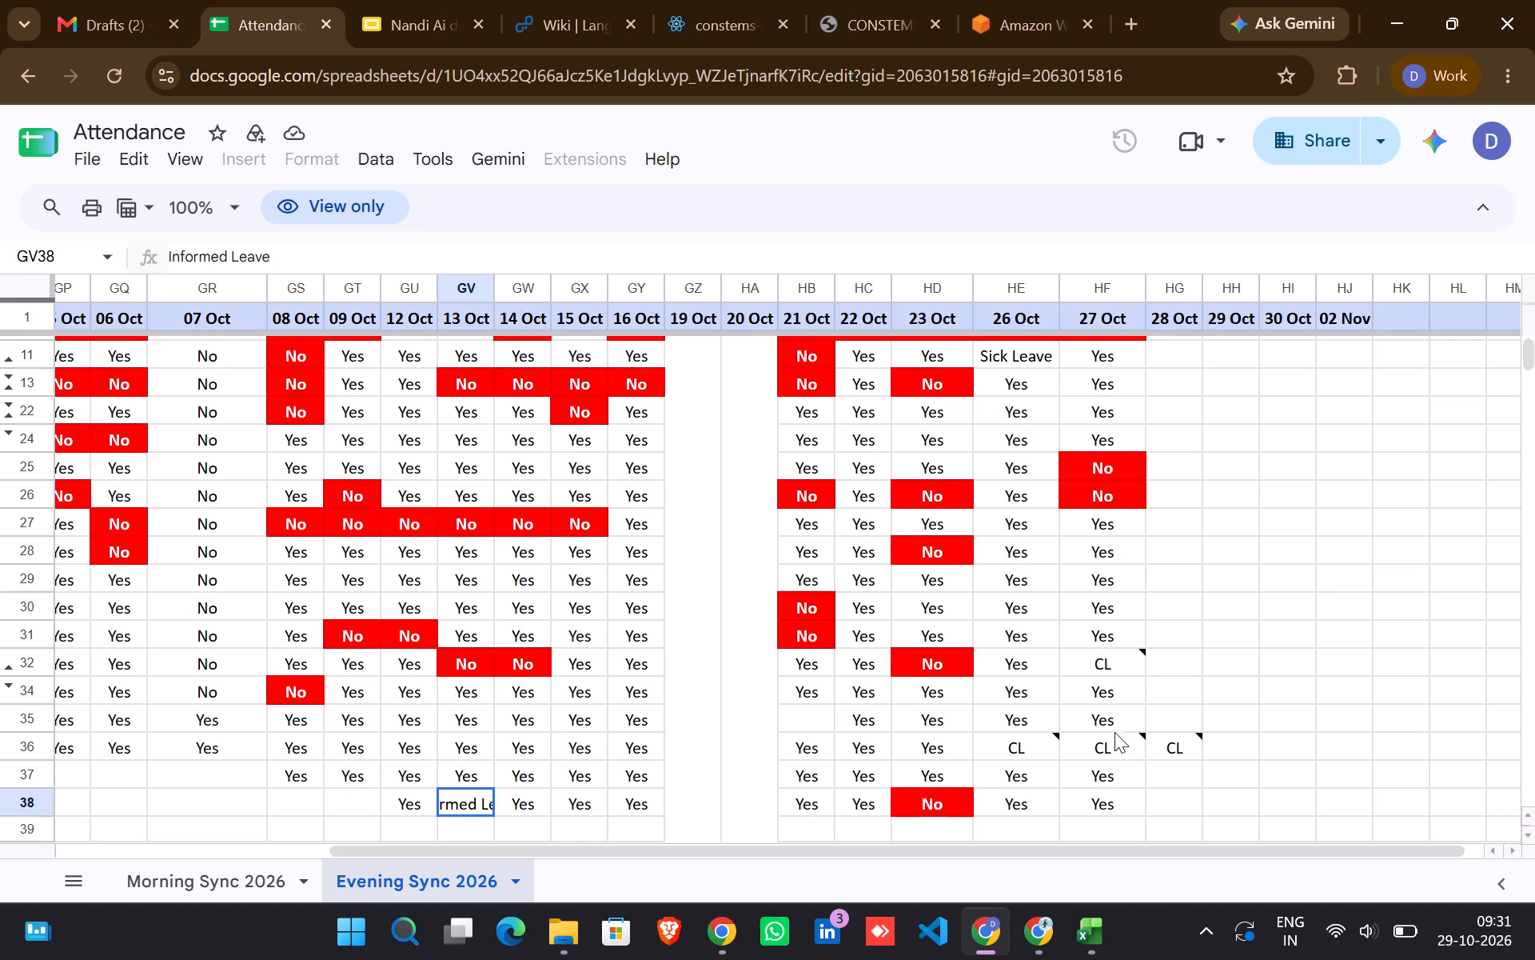
{"action": "left_click", "coordinate": [1178, 754]}
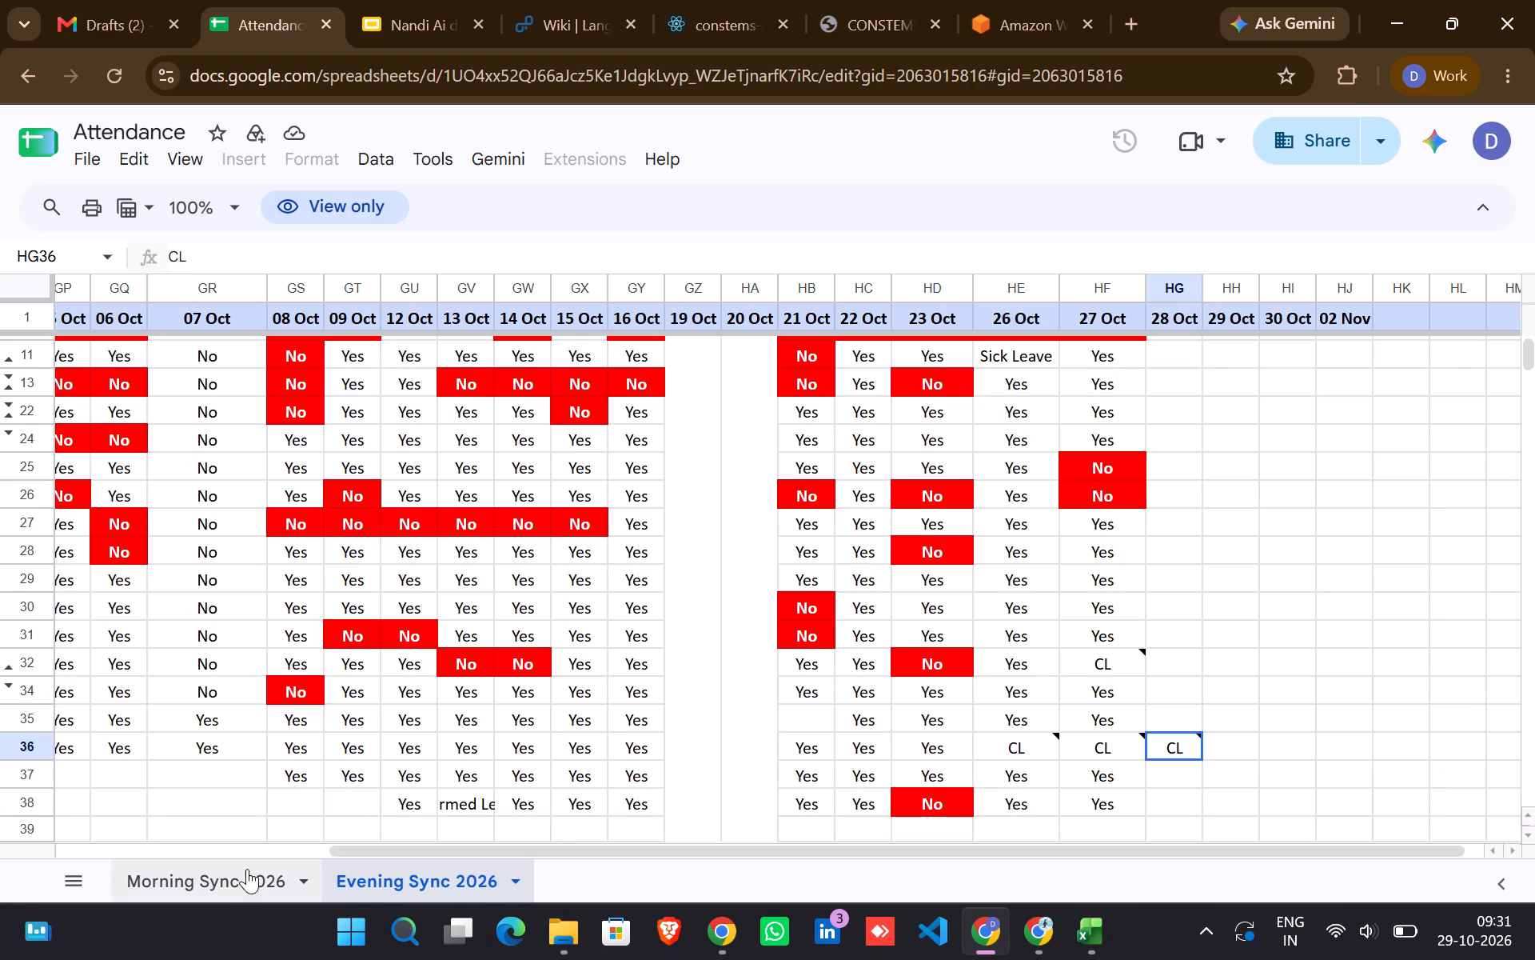
Return to the Morning Sync 2026 sheet and review row 24 of the AI Team across all October dates.
{"action": "left_click", "coordinate": [224, 878]}
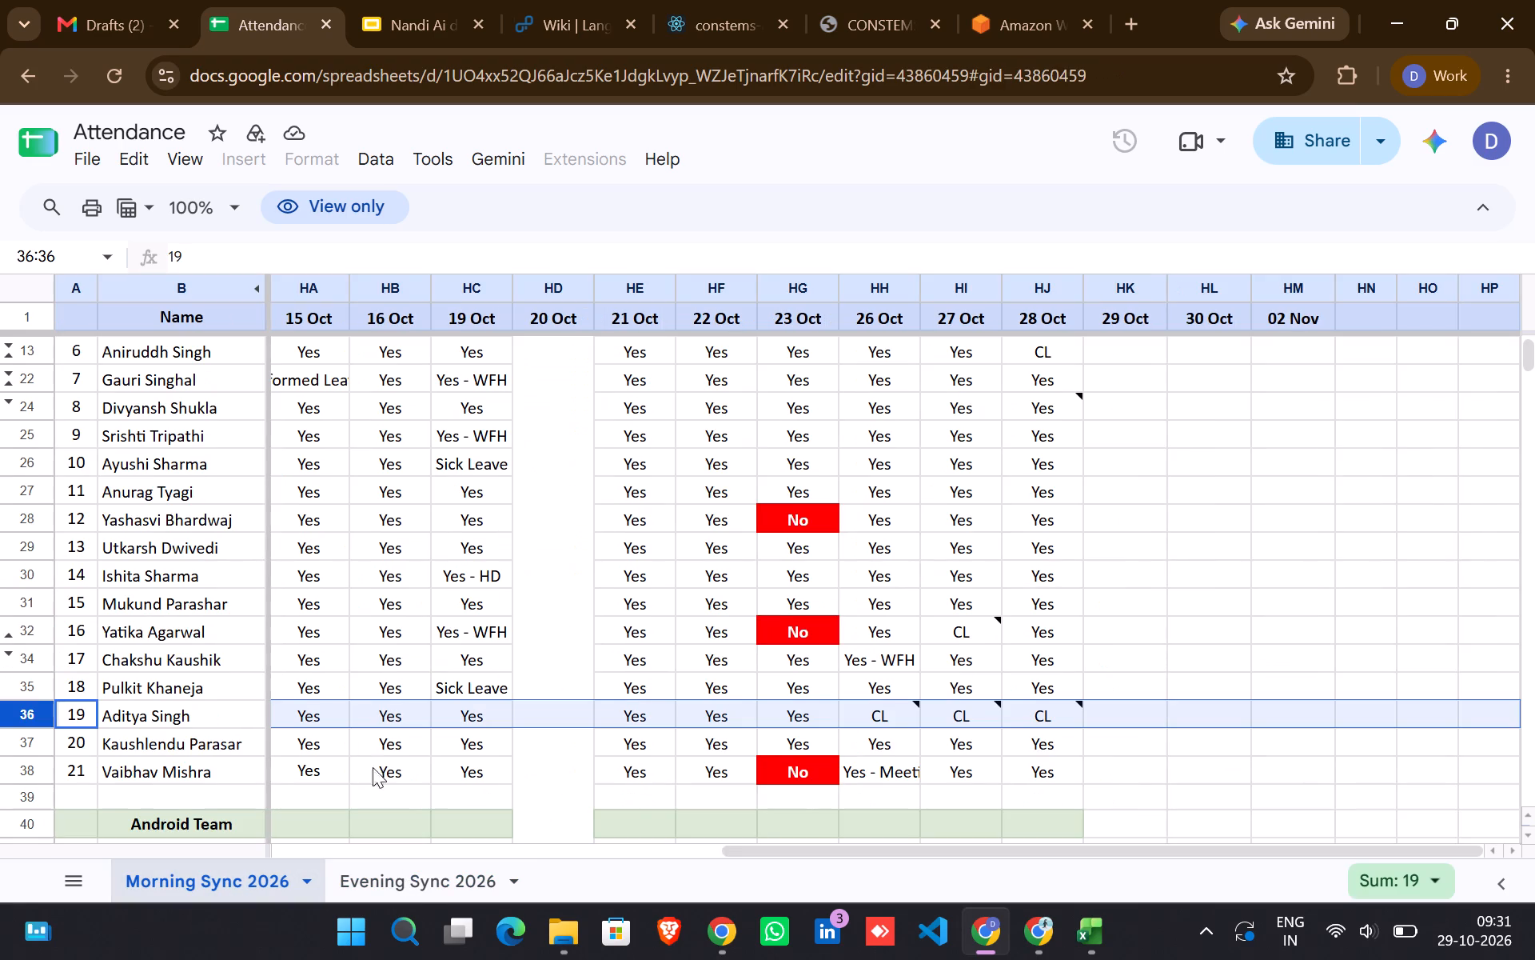
{"action": "scroll", "coordinate": [305, 645], "scroll_direction": "up", "scroll_amount": 1}
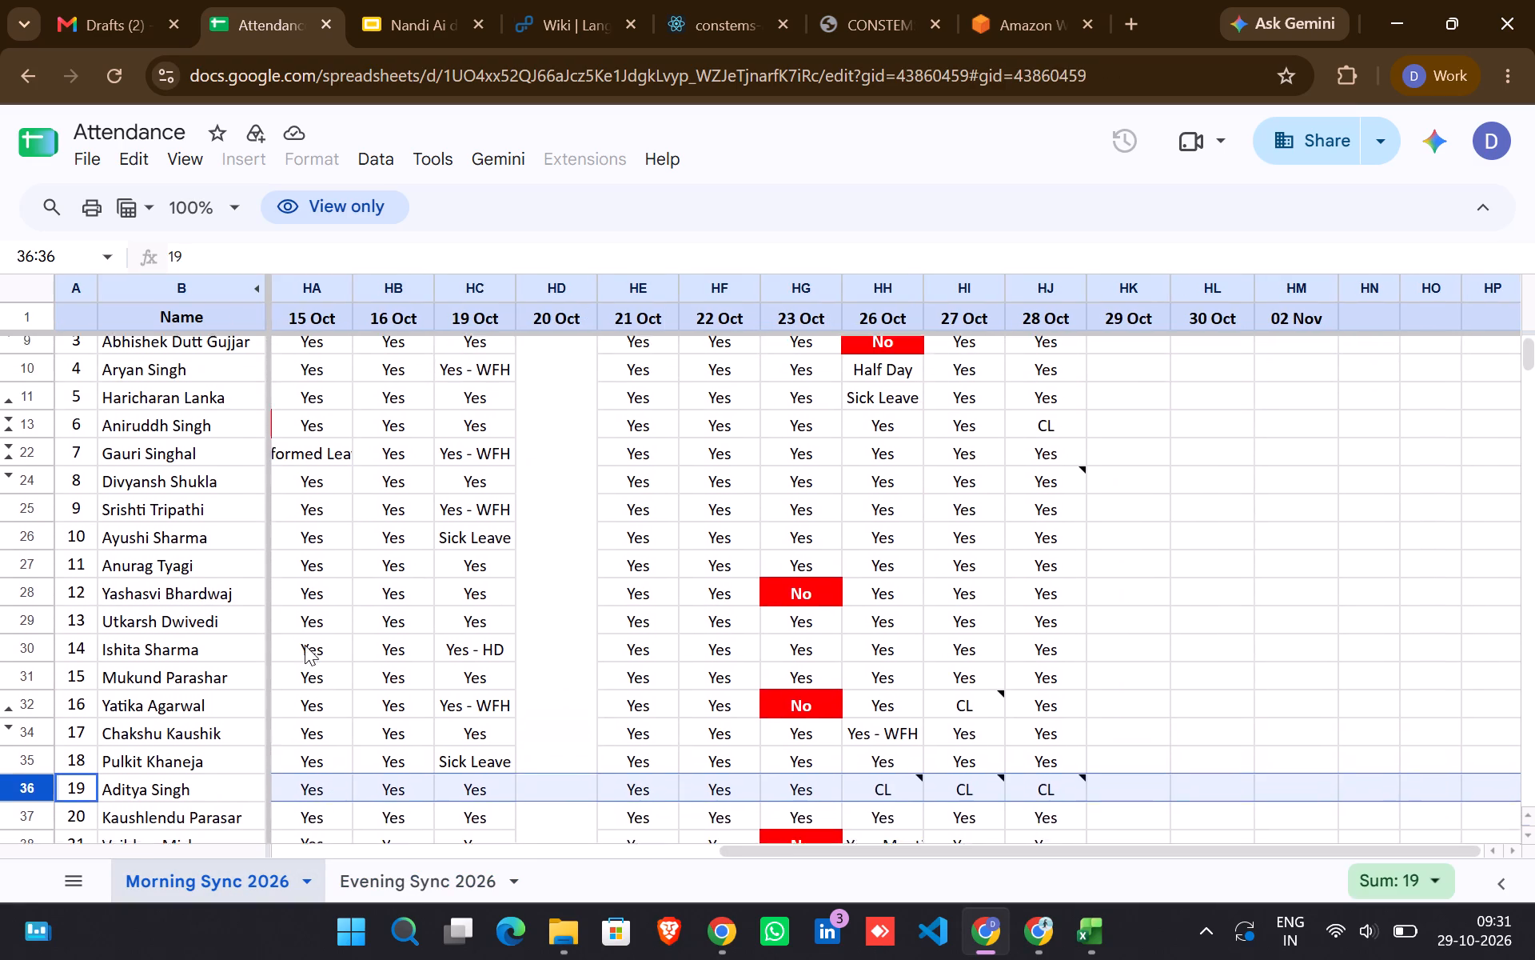
{"action": "scroll", "coordinate": [305, 645], "scroll_direction": "up", "scroll_amount": 1}
{"action": "left_click", "coordinate": [22, 502]}
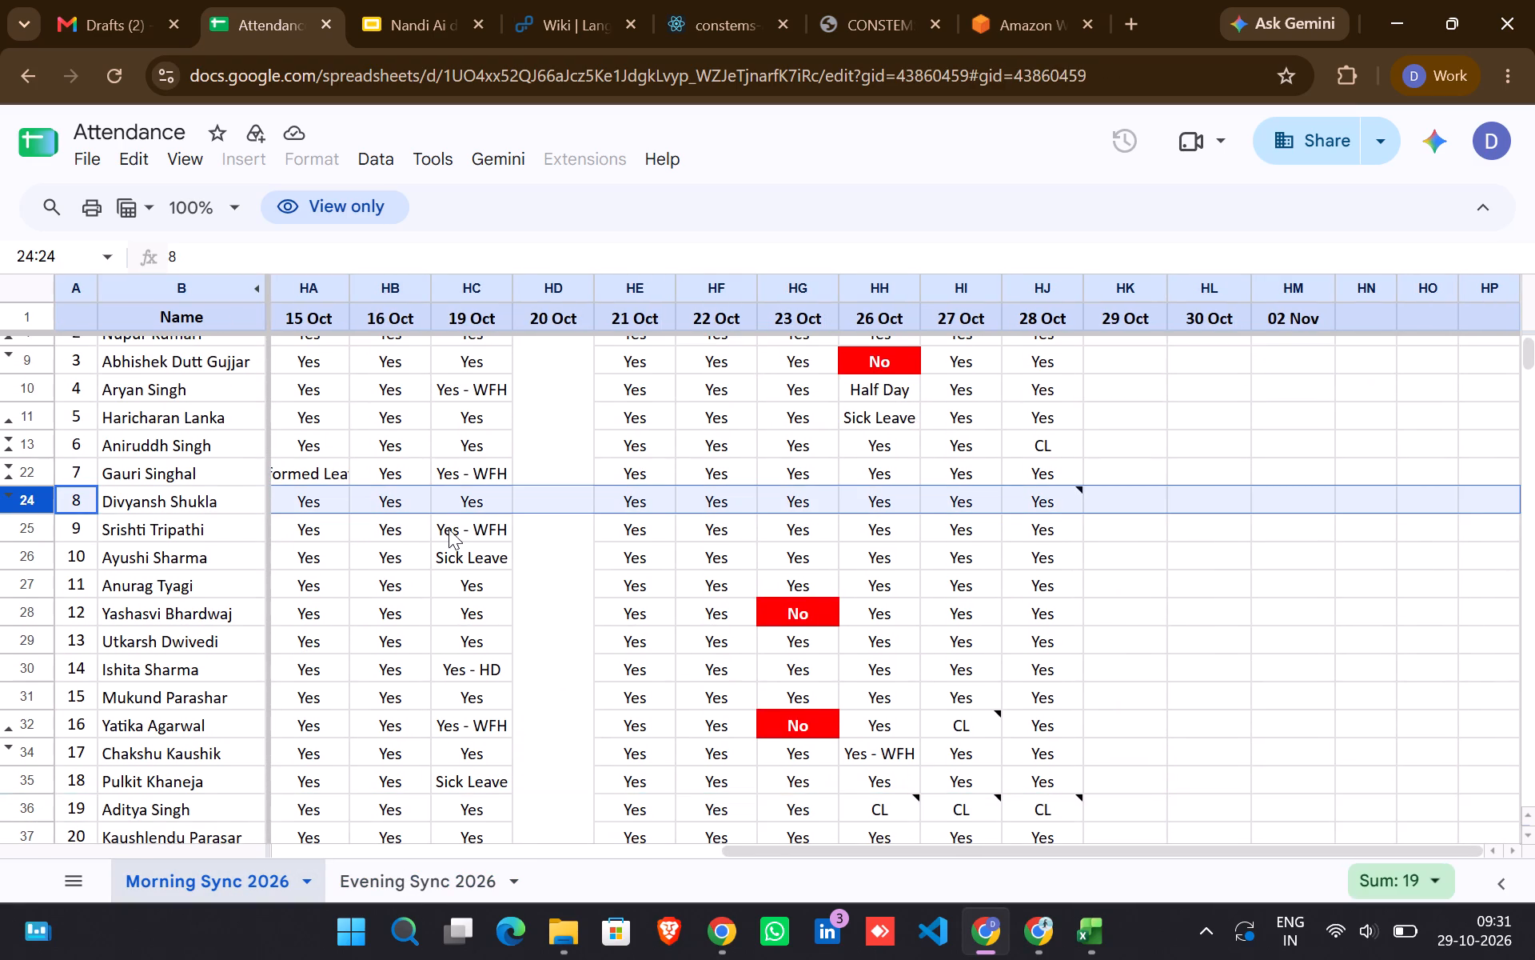
{"action": "scroll", "coordinate": [449, 529], "scroll_direction": "up", "scroll_amount": 1}
{"action": "scroll", "coordinate": [449, 529], "scroll_direction": "right", "scroll_amount": 2}
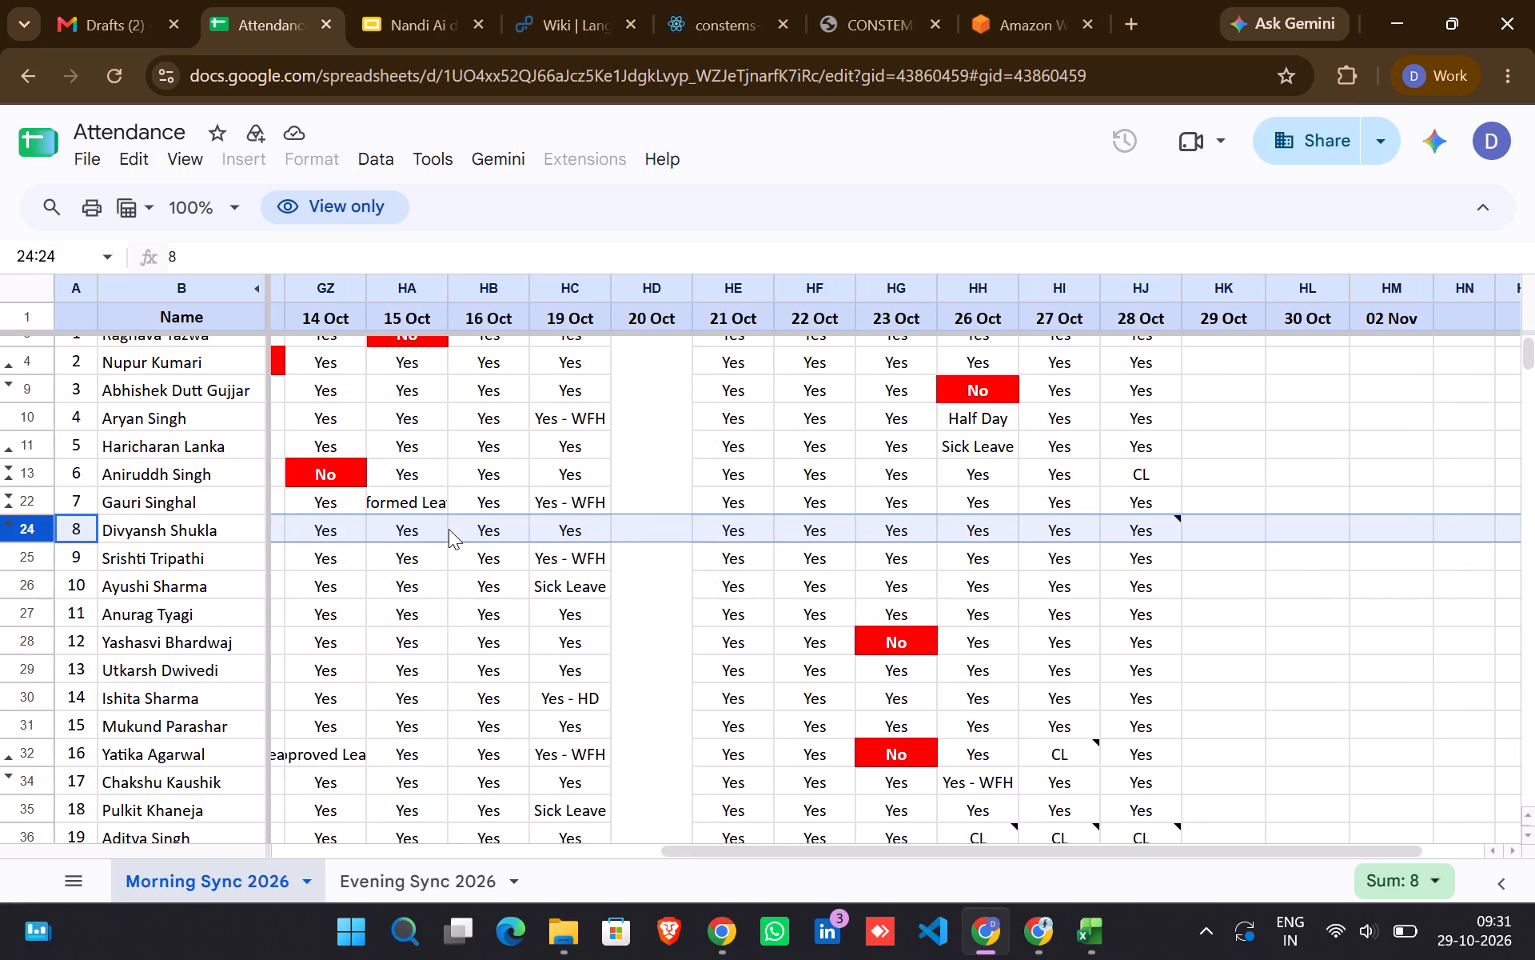
{"action": "scroll", "coordinate": [449, 529], "scroll_direction": "right", "scroll_amount": 1}
{"action": "scroll", "coordinate": [532, 550], "scroll_direction": "right", "scroll_amount": 1}
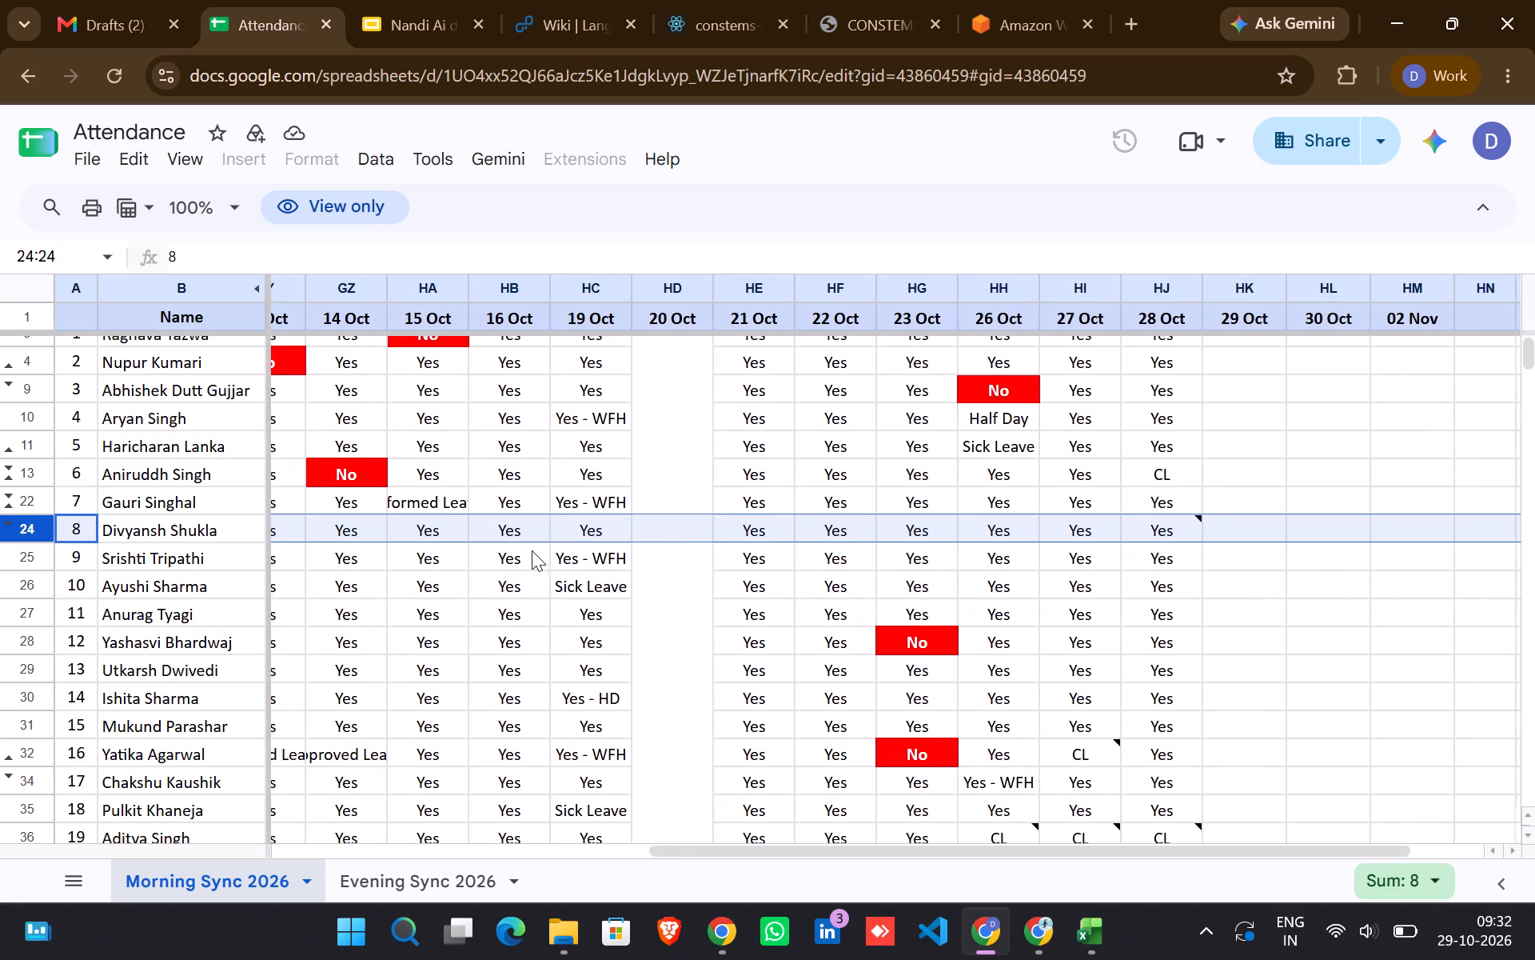
{"action": "scroll", "coordinate": [532, 550], "scroll_direction": "right", "scroll_amount": 5}
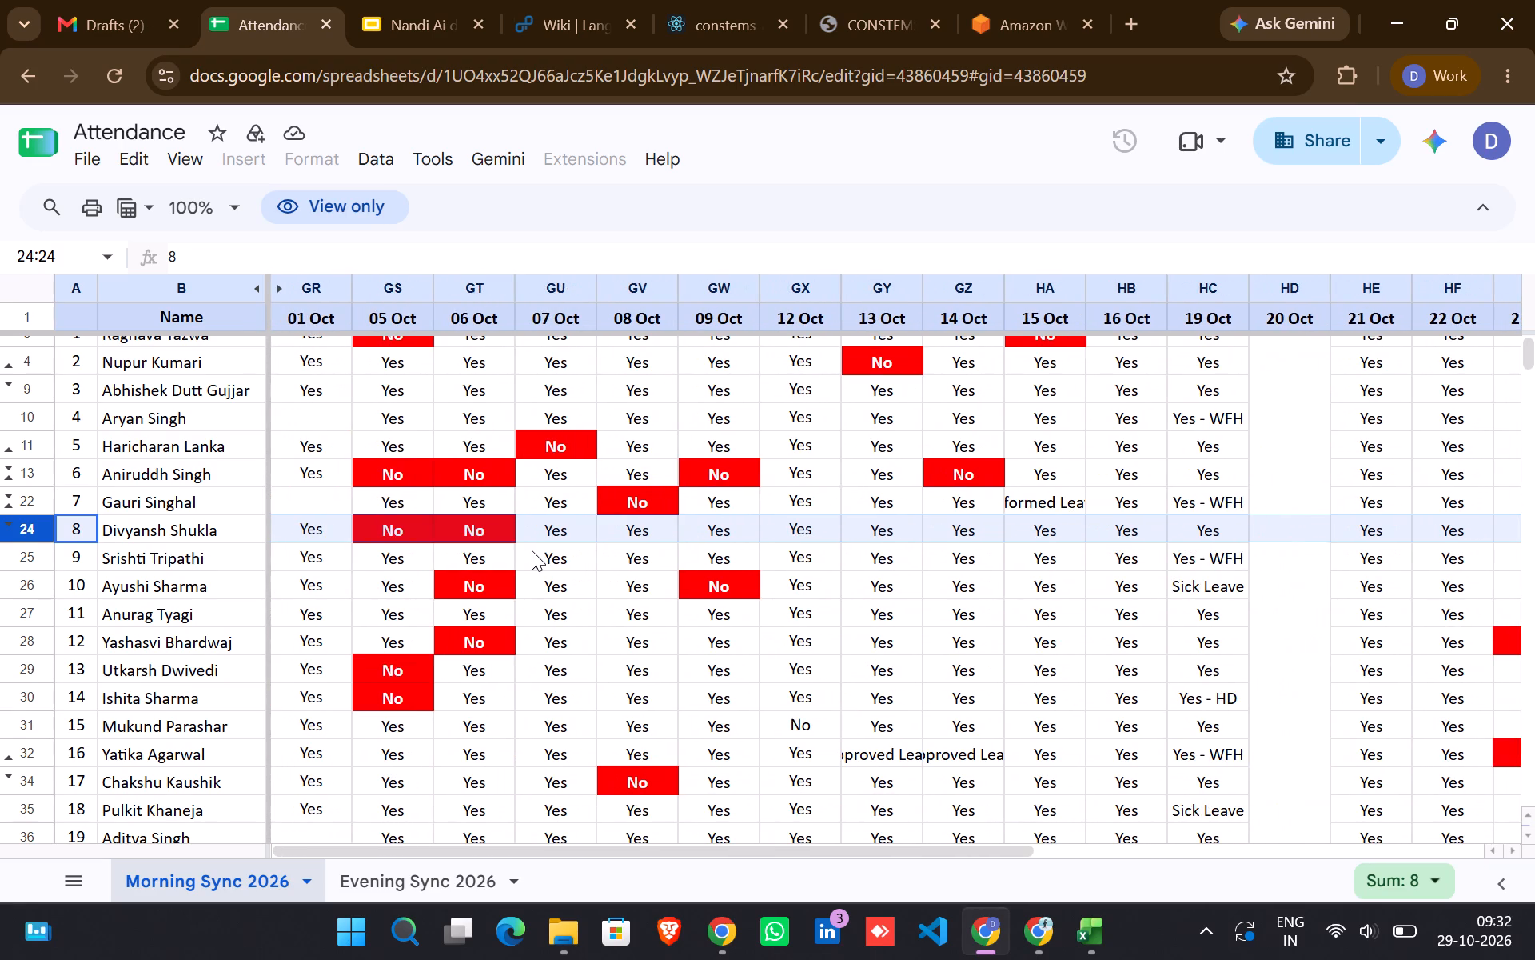
{"action": "scroll", "coordinate": [532, 550], "scroll_direction": "right", "scroll_amount": 1}
{"action": "scroll", "coordinate": [532, 550], "scroll_direction": "up", "scroll_amount": 1}
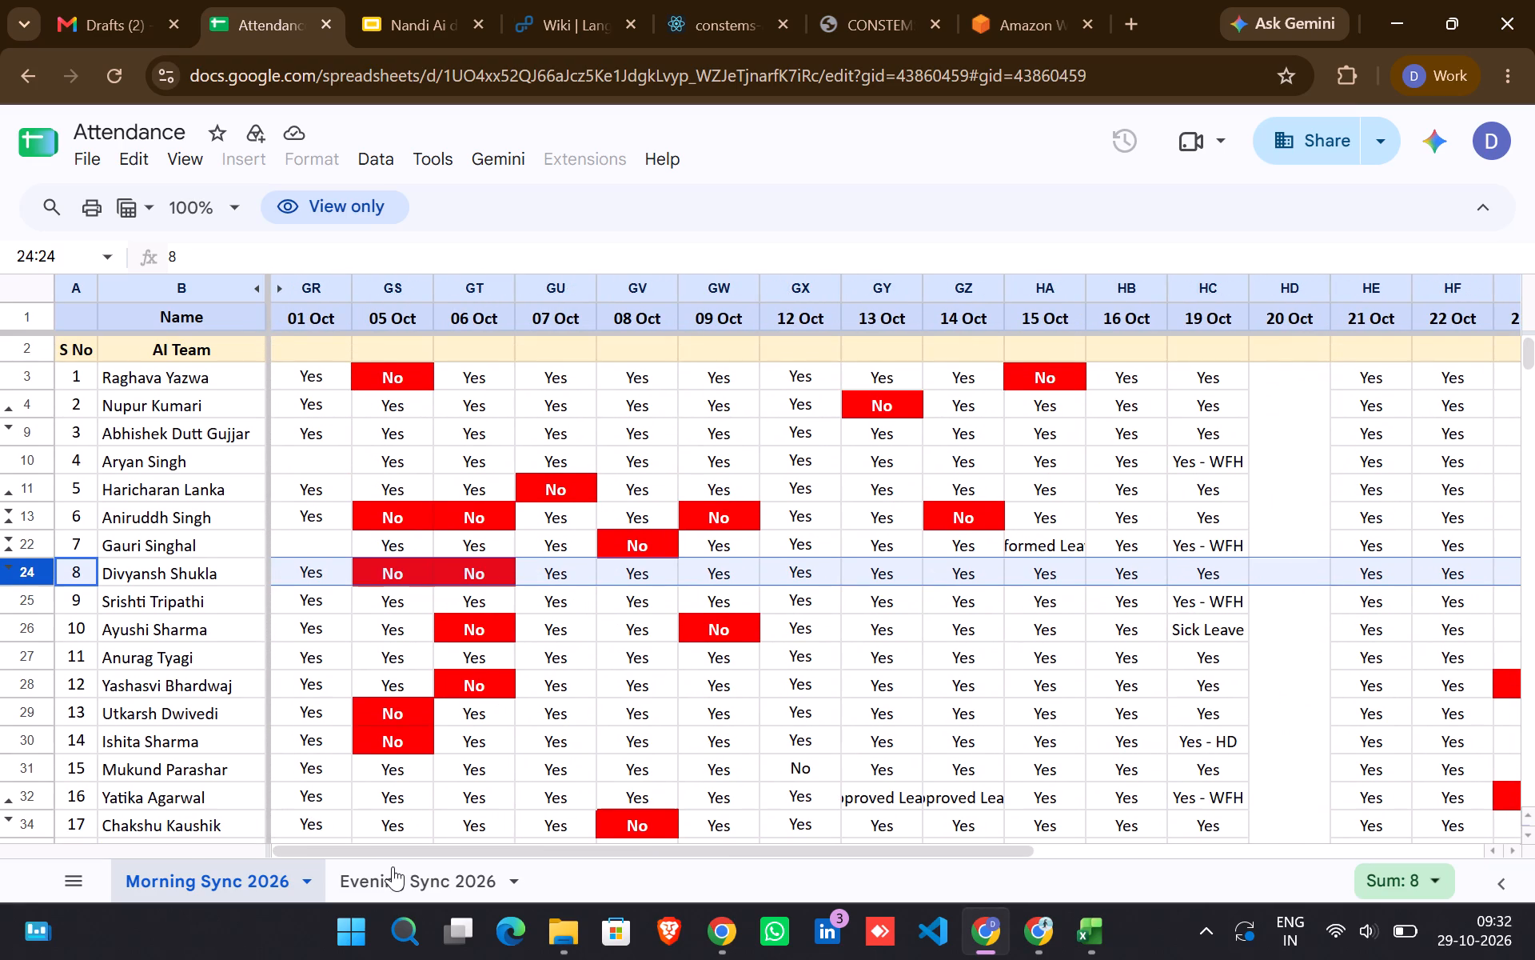
Review row 24 of the AI Team in the Evening Sync 2026 sheet across the October dates.
{"action": "left_click", "coordinate": [393, 875]}
{"action": "scroll", "coordinate": [270, 656], "scroll_direction": "up", "scroll_amount": 2}
{"action": "scroll", "coordinate": [270, 656], "scroll_direction": "right", "scroll_amount": 4}
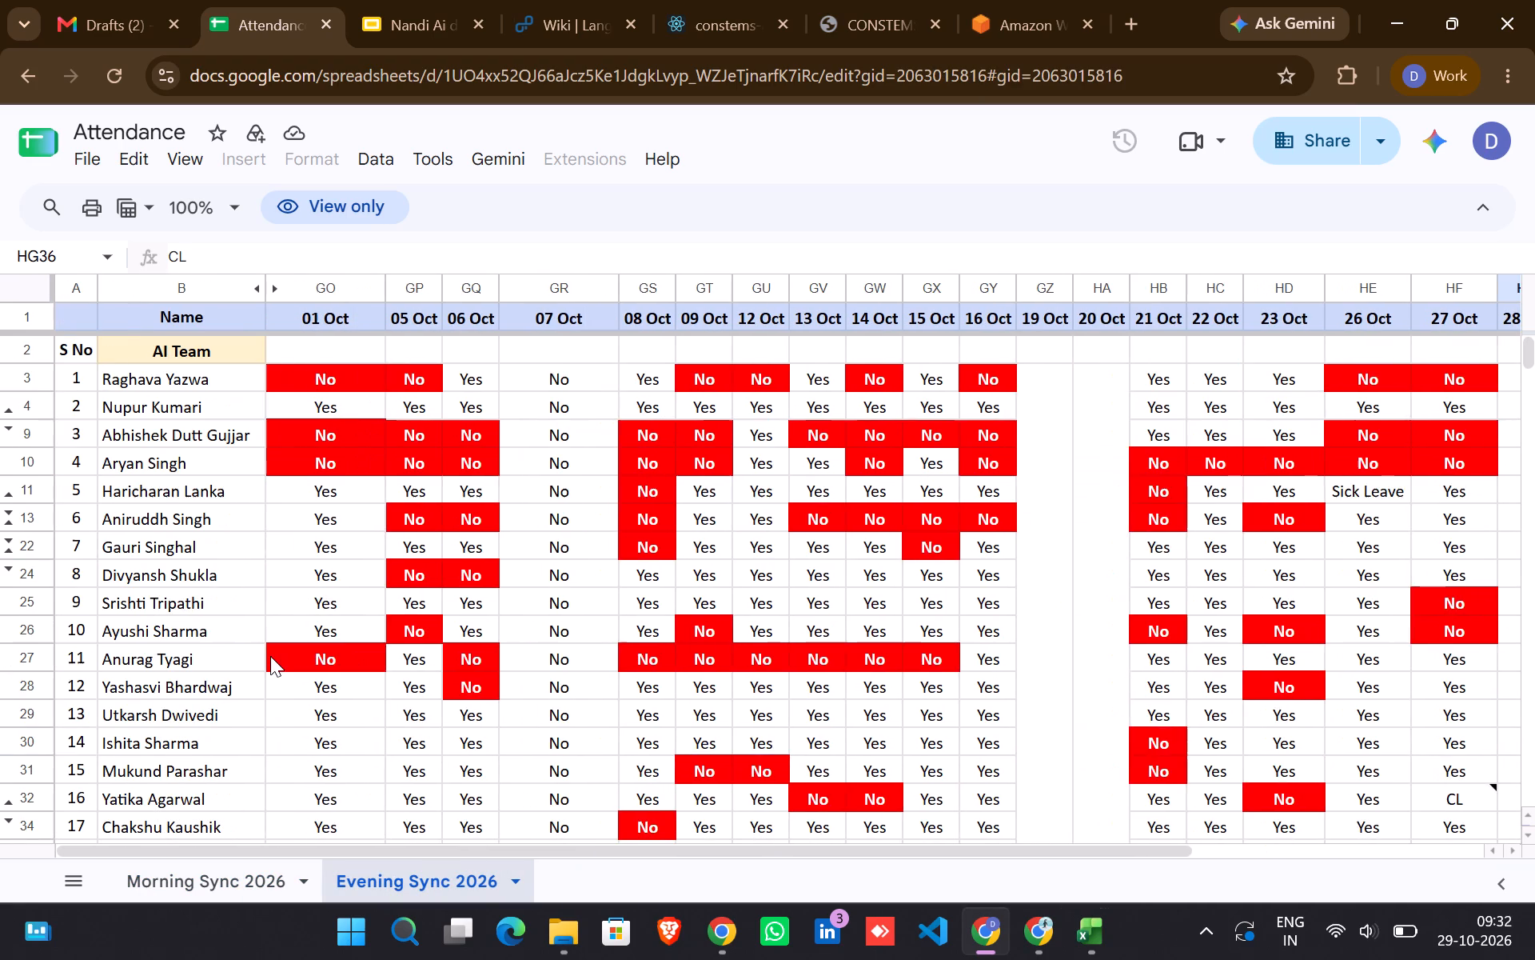
{"action": "left_click", "coordinate": [10, 574]}
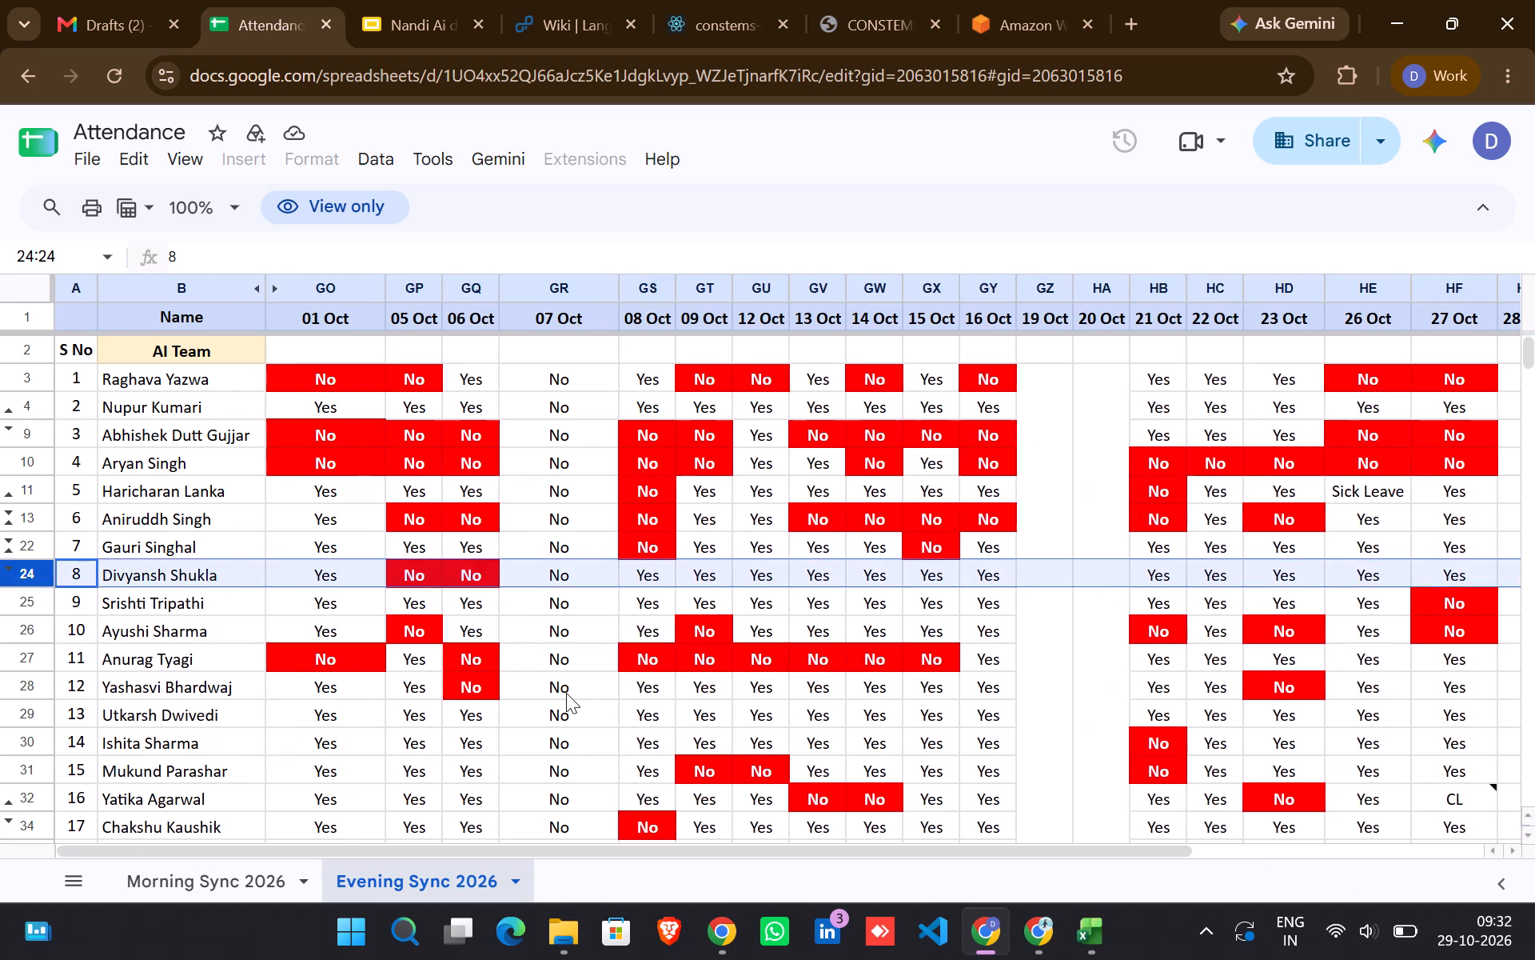
{"action": "scroll", "coordinate": [566, 693], "scroll_direction": "left", "scroll_amount": 4}
{"action": "scroll", "coordinate": [566, 693], "scroll_direction": "right", "scroll_amount": 3}
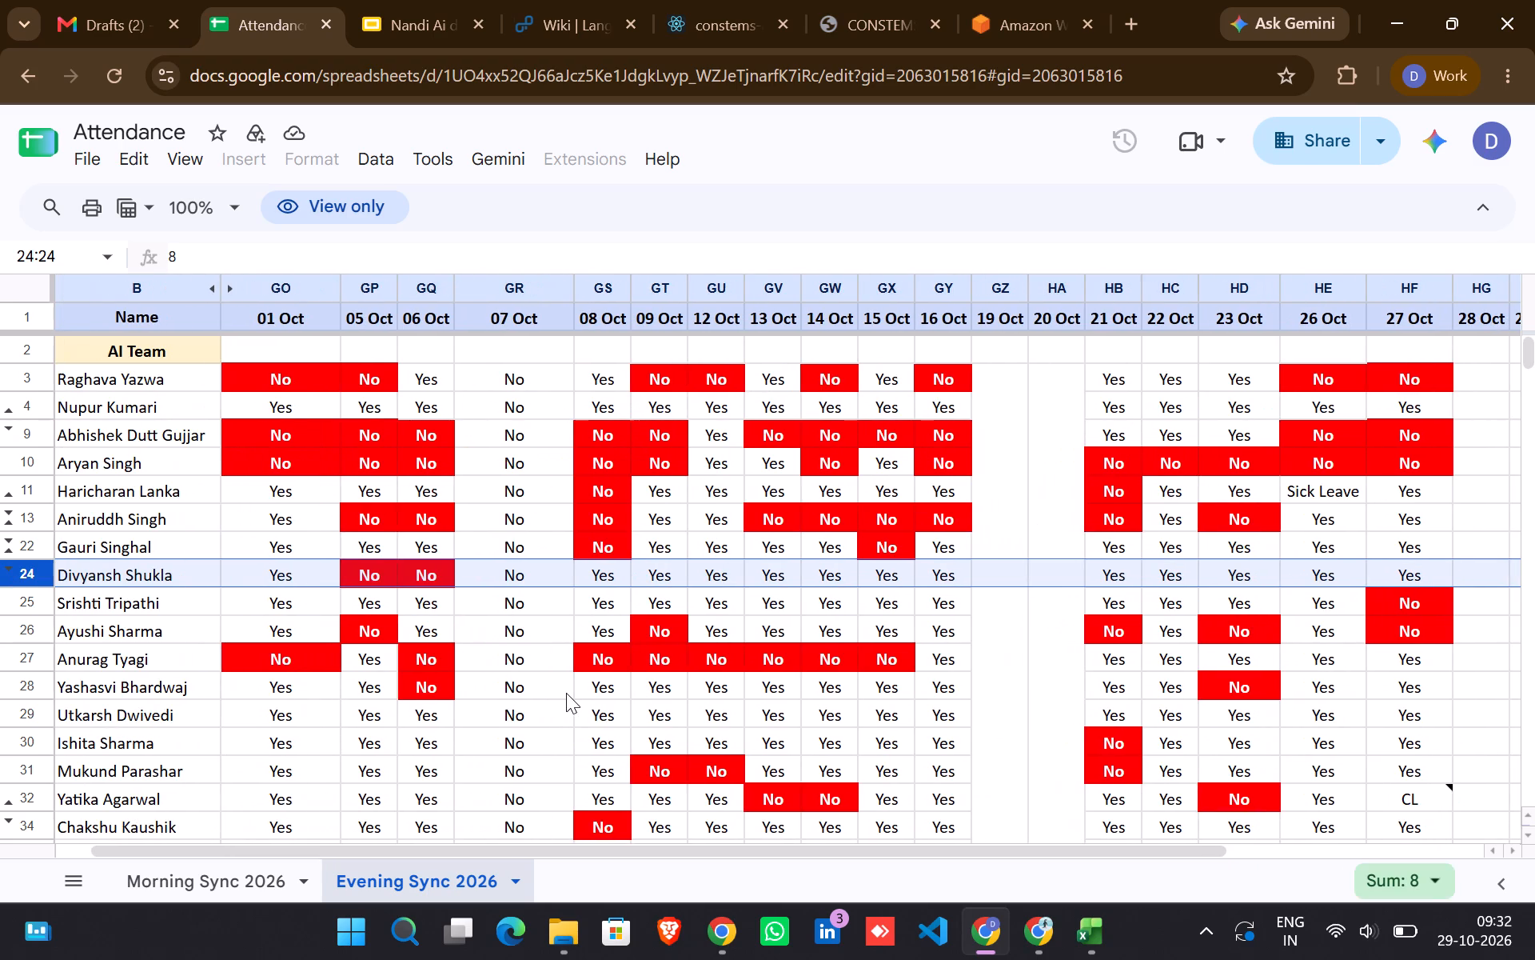
{"action": "scroll", "coordinate": [566, 693], "scroll_direction": "right", "scroll_amount": 2}
Examine row 32 in the Evening Sync 2026 sheet through late October, including the note on its 27 Oct entry.
{"action": "scroll", "coordinate": [241, 727], "scroll_direction": "down", "scroll_amount": 1}
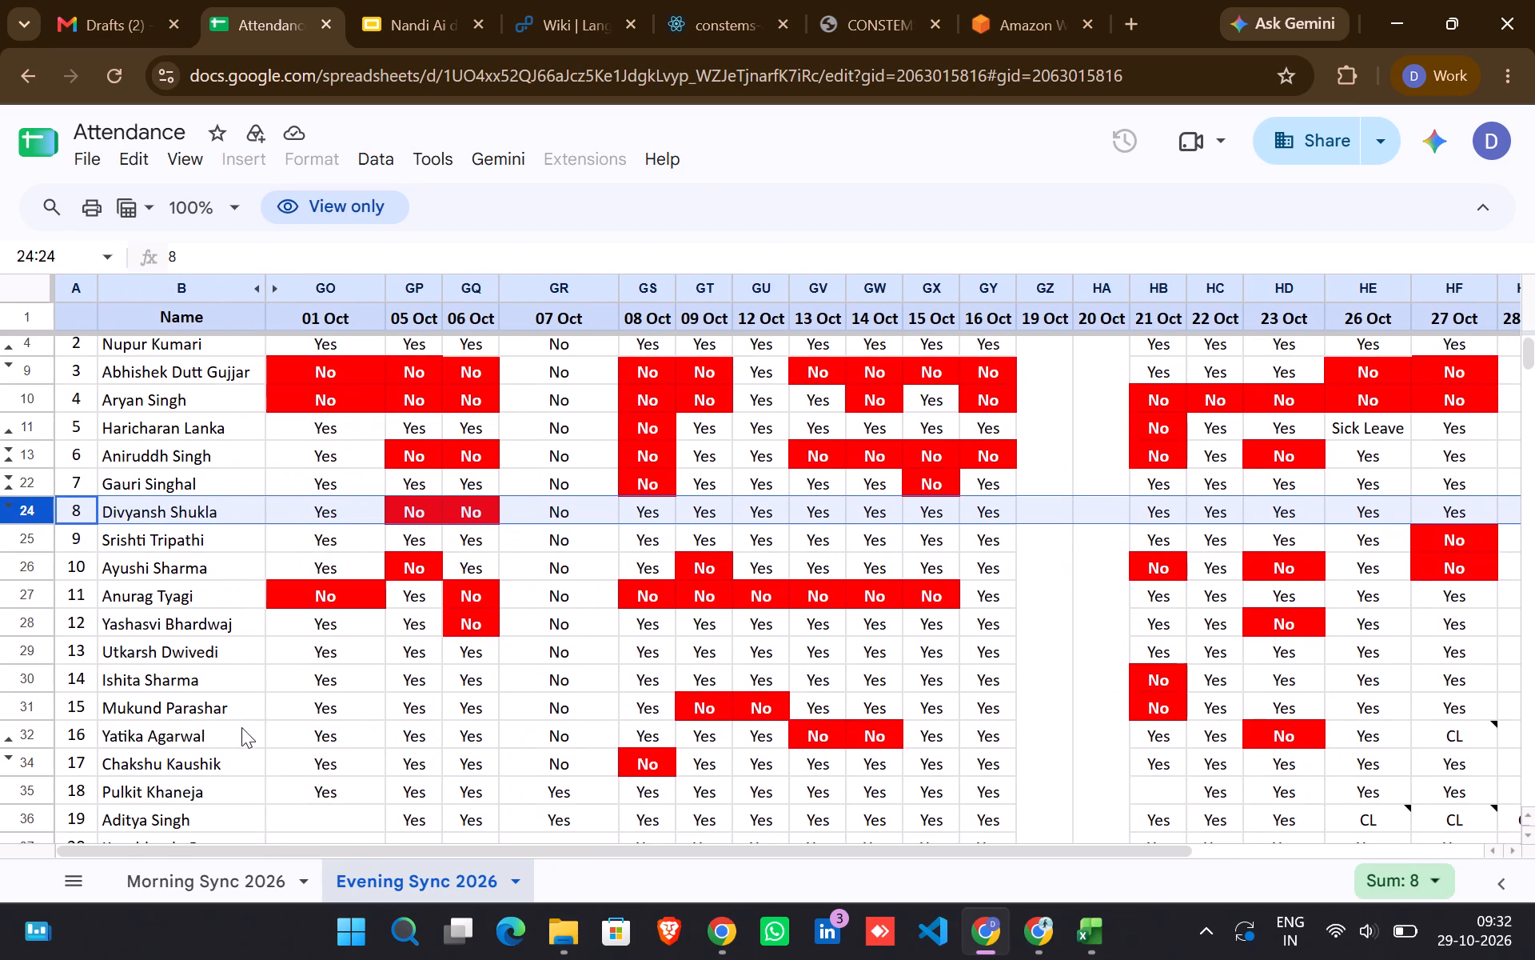
{"action": "left_click", "coordinate": [22, 734]}
{"action": "scroll", "coordinate": [591, 770], "scroll_direction": "up", "scroll_amount": 1}
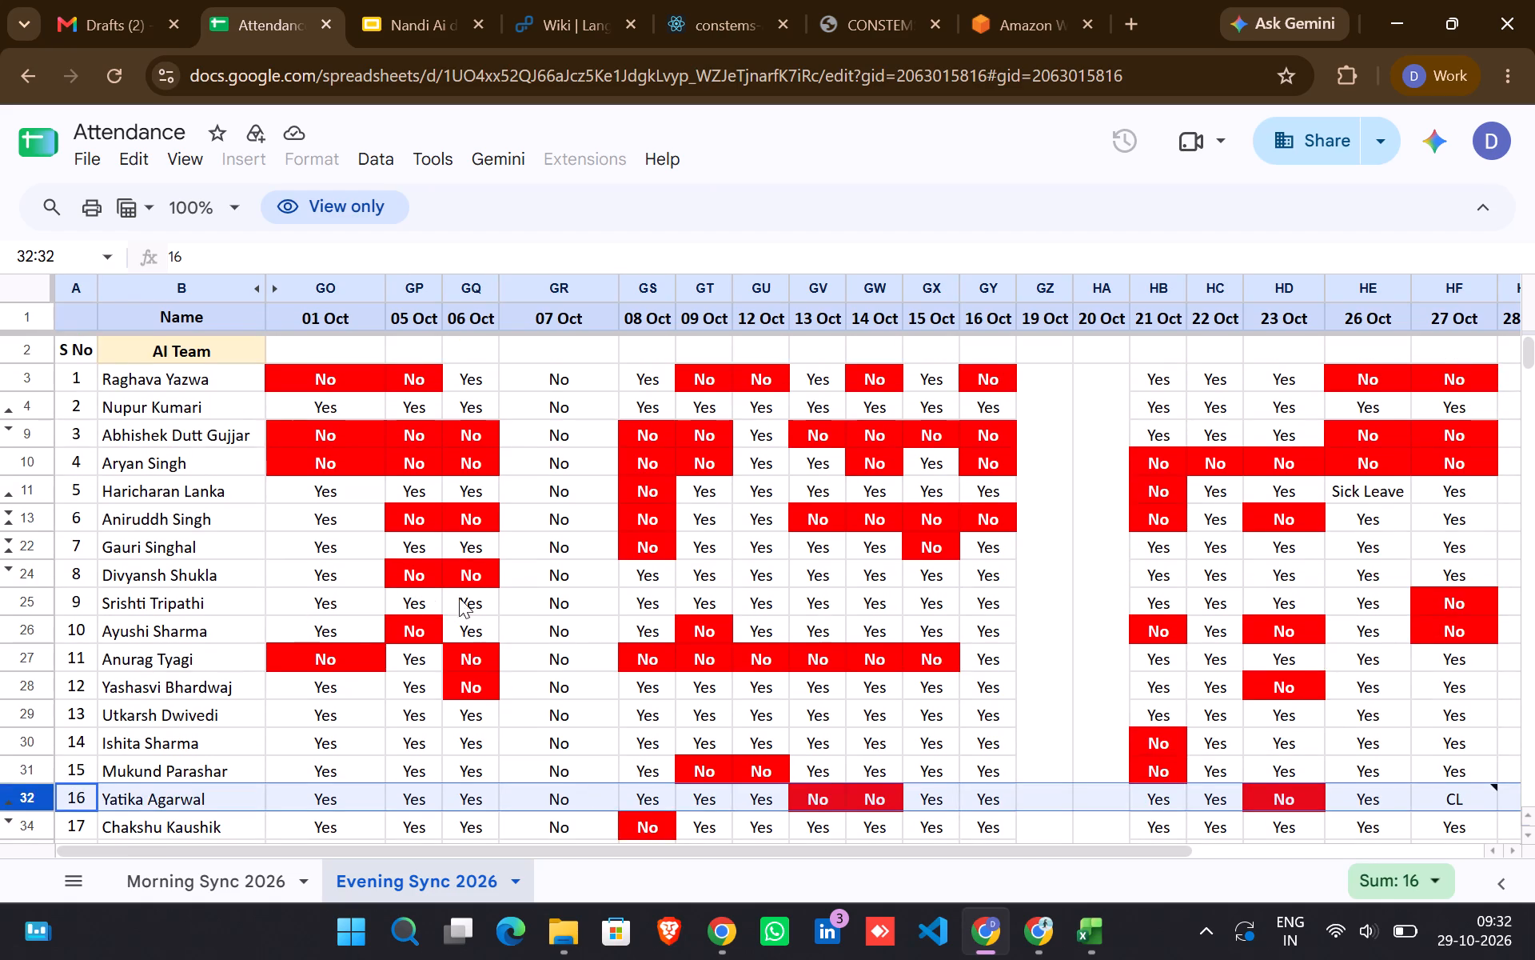
{"action": "scroll", "coordinate": [500, 658], "scroll_direction": "down", "scroll_amount": 1}
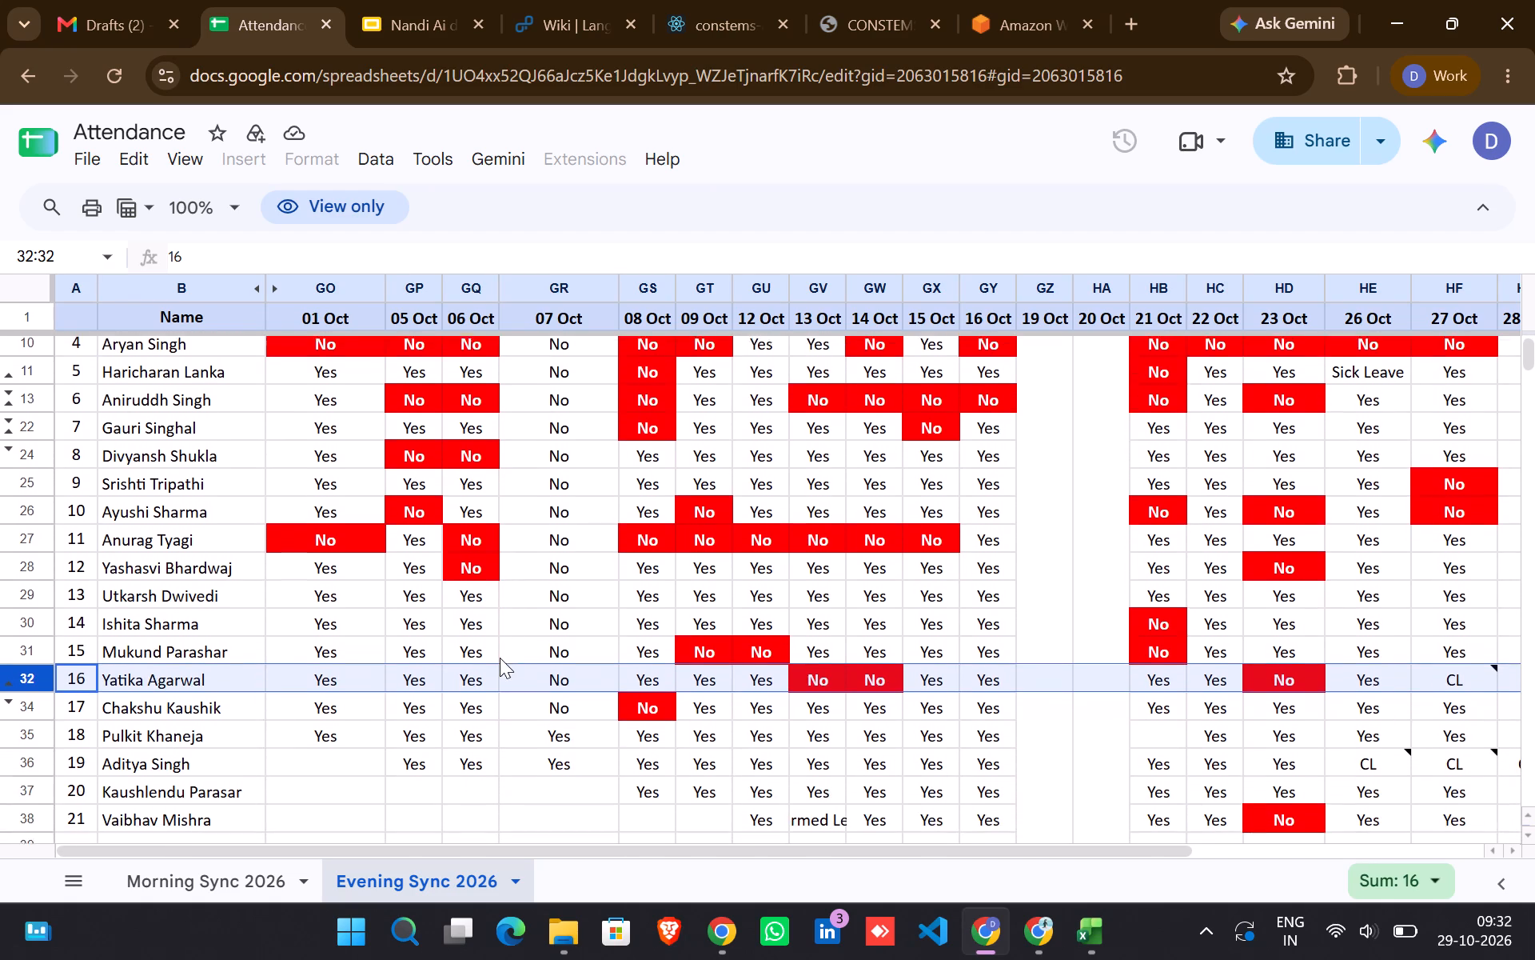
{"action": "scroll", "coordinate": [500, 658], "scroll_direction": "down", "scroll_amount": 1}
{"action": "scroll", "coordinate": [807, 710], "scroll_direction": "left", "scroll_amount": 1}
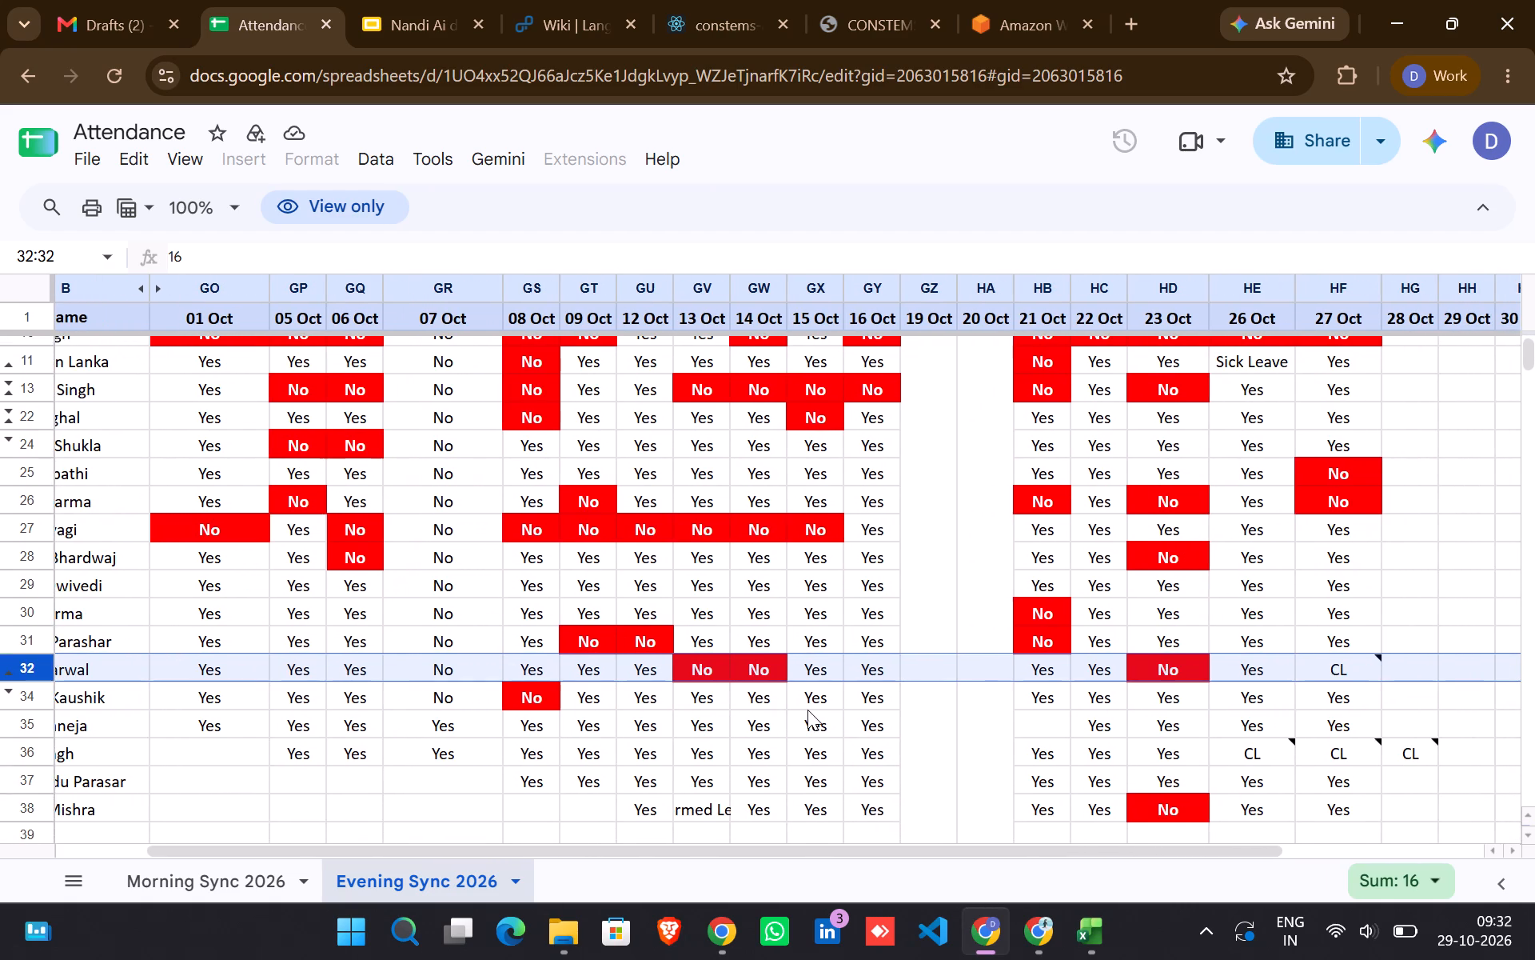
{"action": "scroll", "coordinate": [807, 710], "scroll_direction": "left", "scroll_amount": 2}
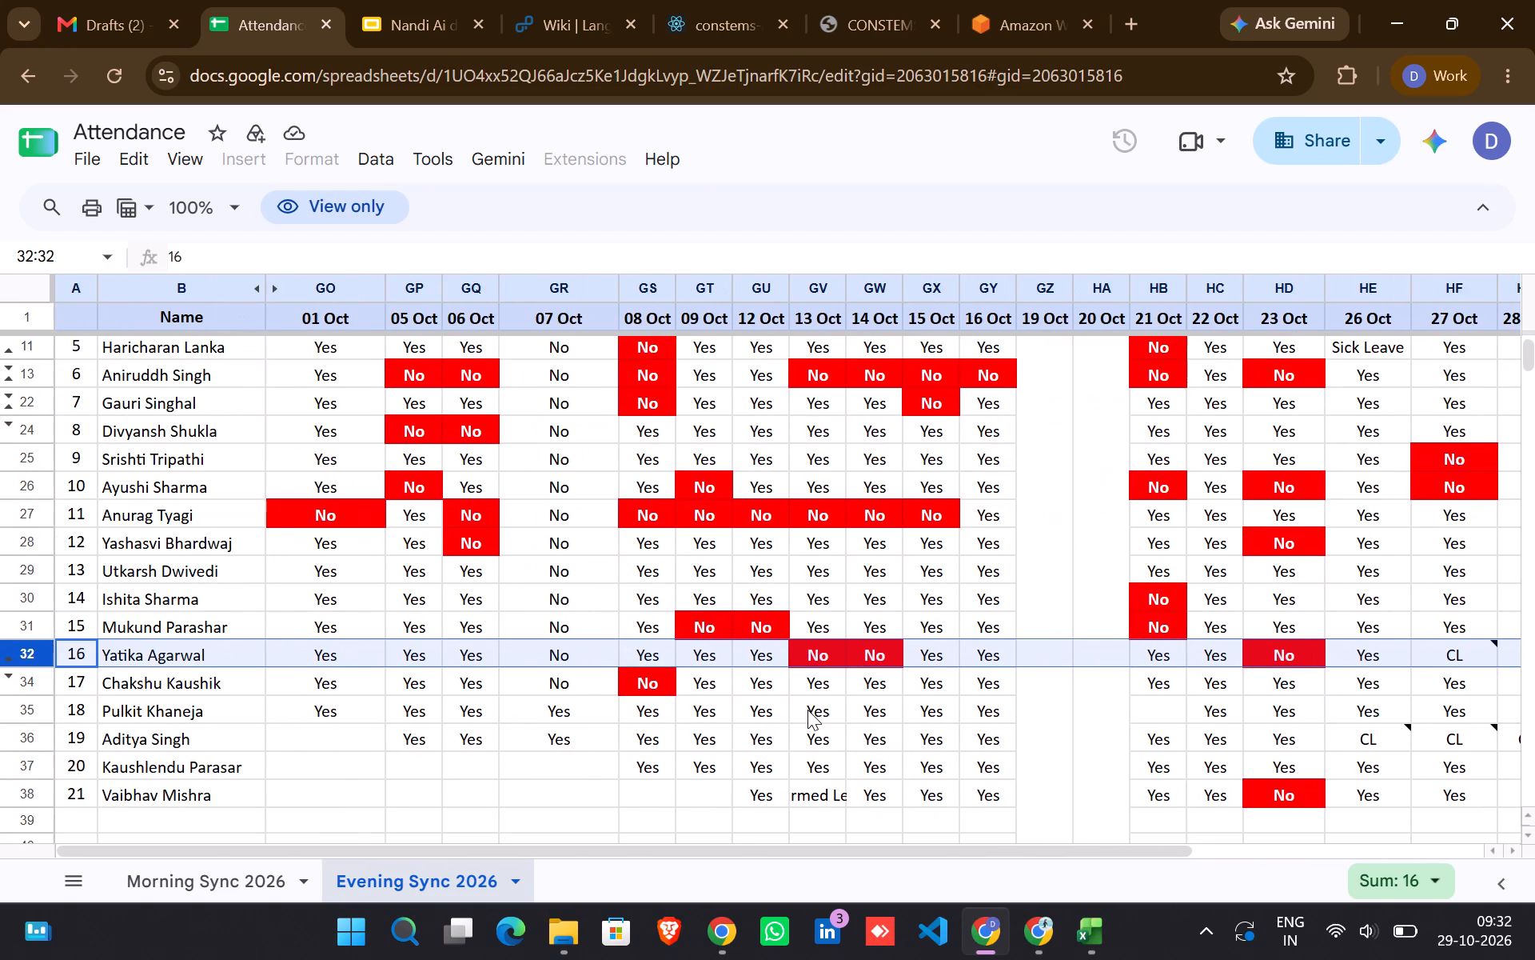
{"action": "scroll", "coordinate": [807, 710], "scroll_direction": "left", "scroll_amount": 2}
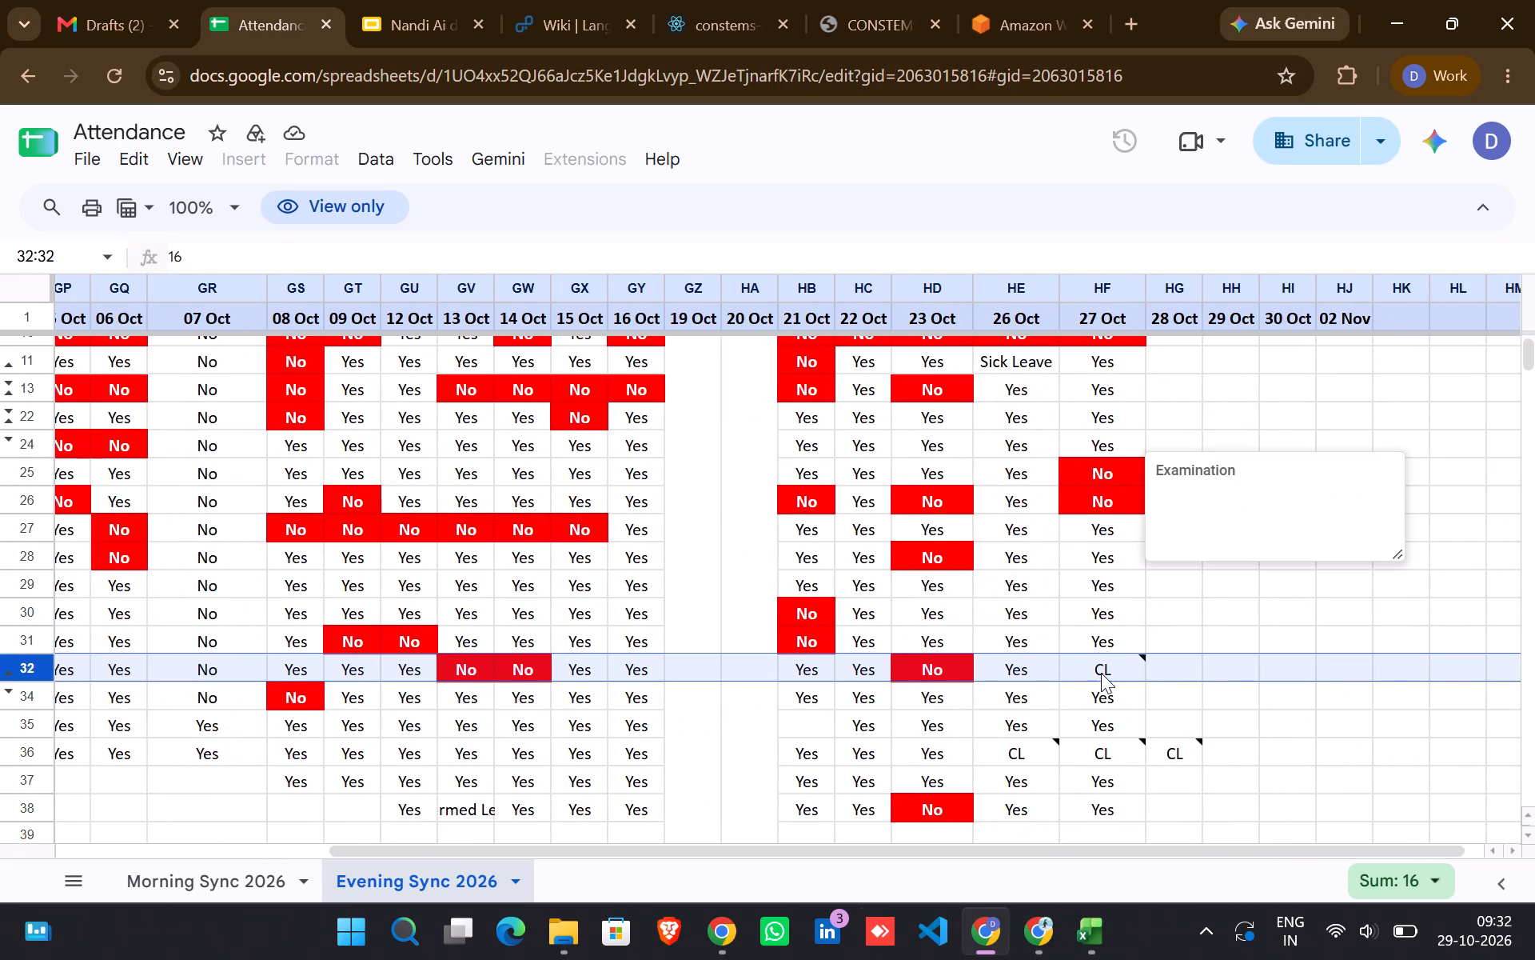
Compare row 32 with the other AI Team members' October entries in the Evening Sync 2026 sheet.
{"action": "scroll", "coordinate": [635, 725], "scroll_direction": "up", "scroll_amount": 1}
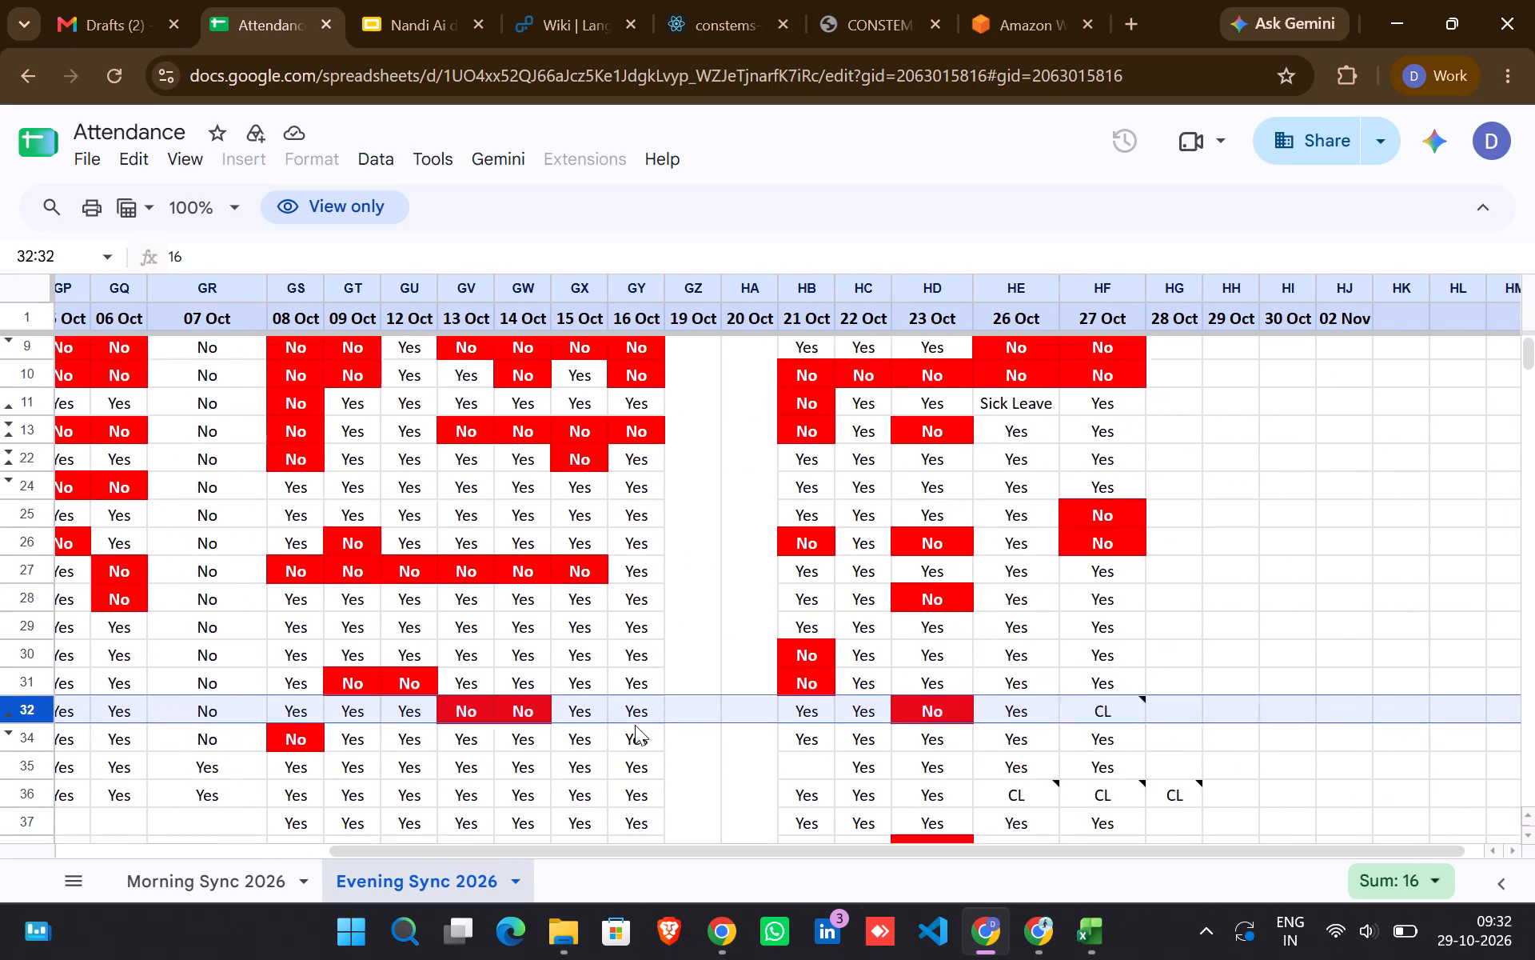
{"action": "scroll", "coordinate": [635, 725], "scroll_direction": "up", "scroll_amount": 1}
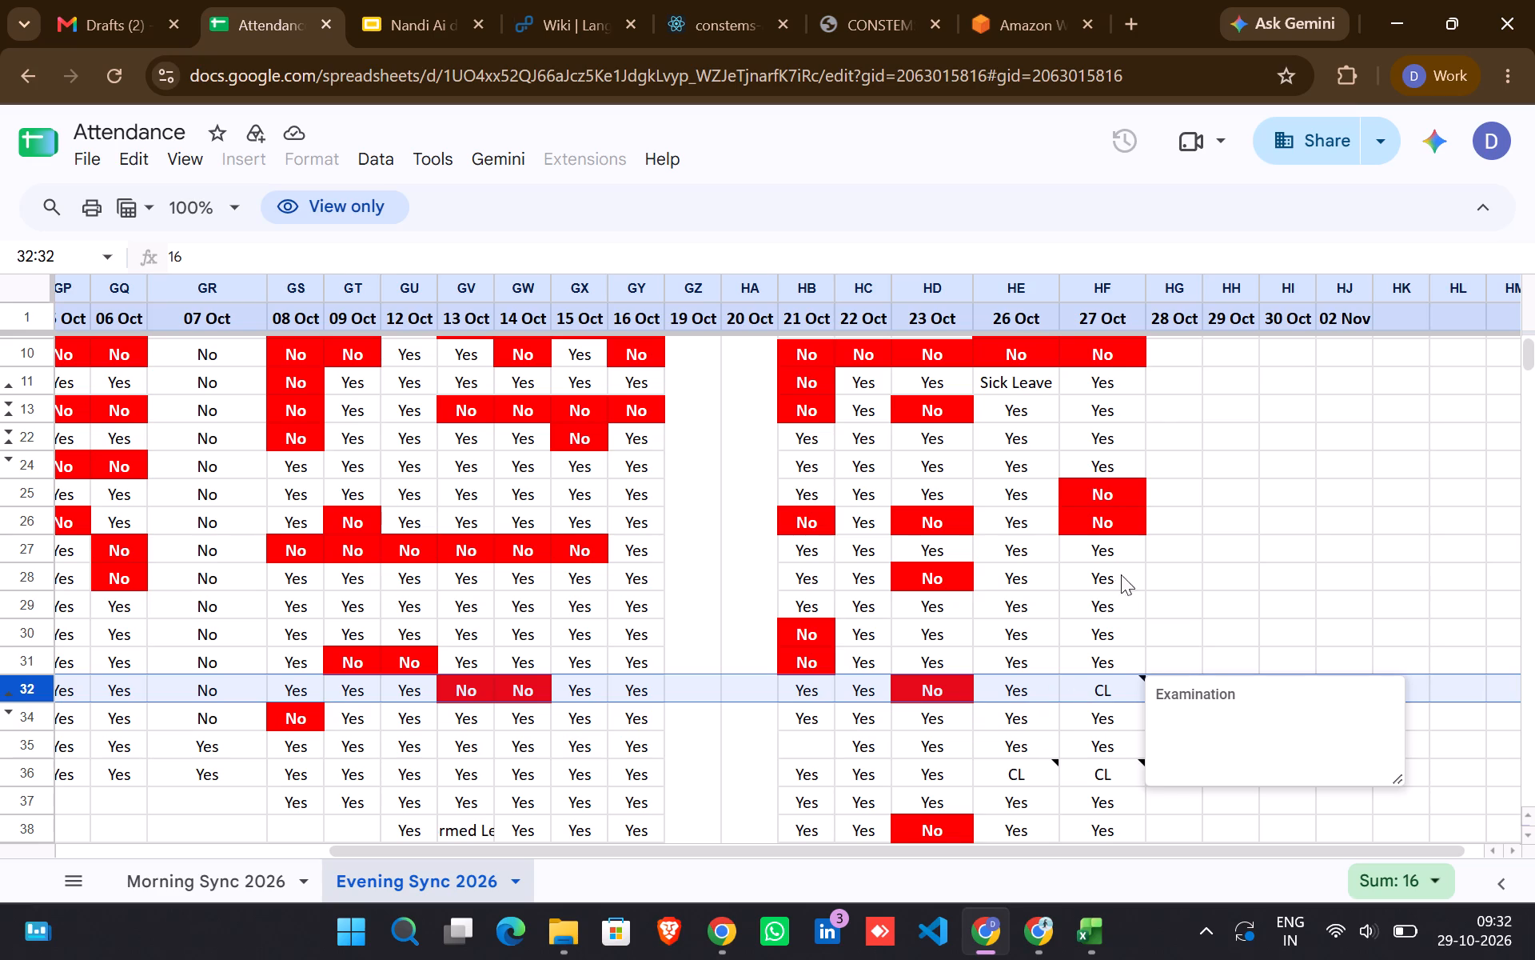
{"action": "scroll", "coordinate": [1103, 498], "scroll_direction": "right", "scroll_amount": 1}
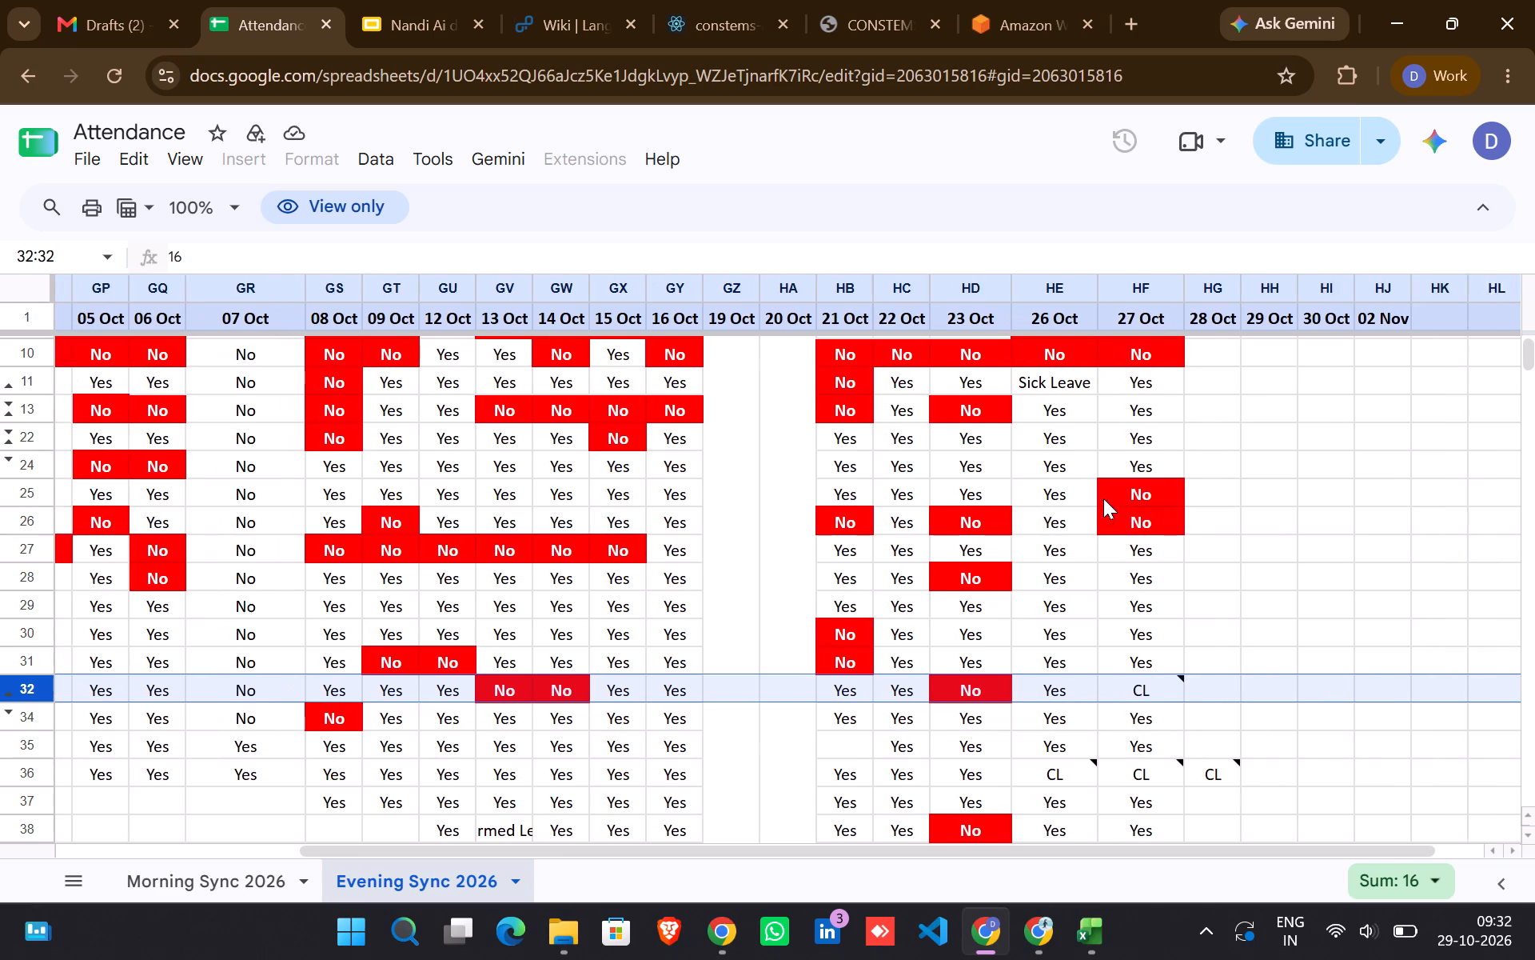
{"action": "scroll", "coordinate": [1103, 498], "scroll_direction": "right", "scroll_amount": 3}
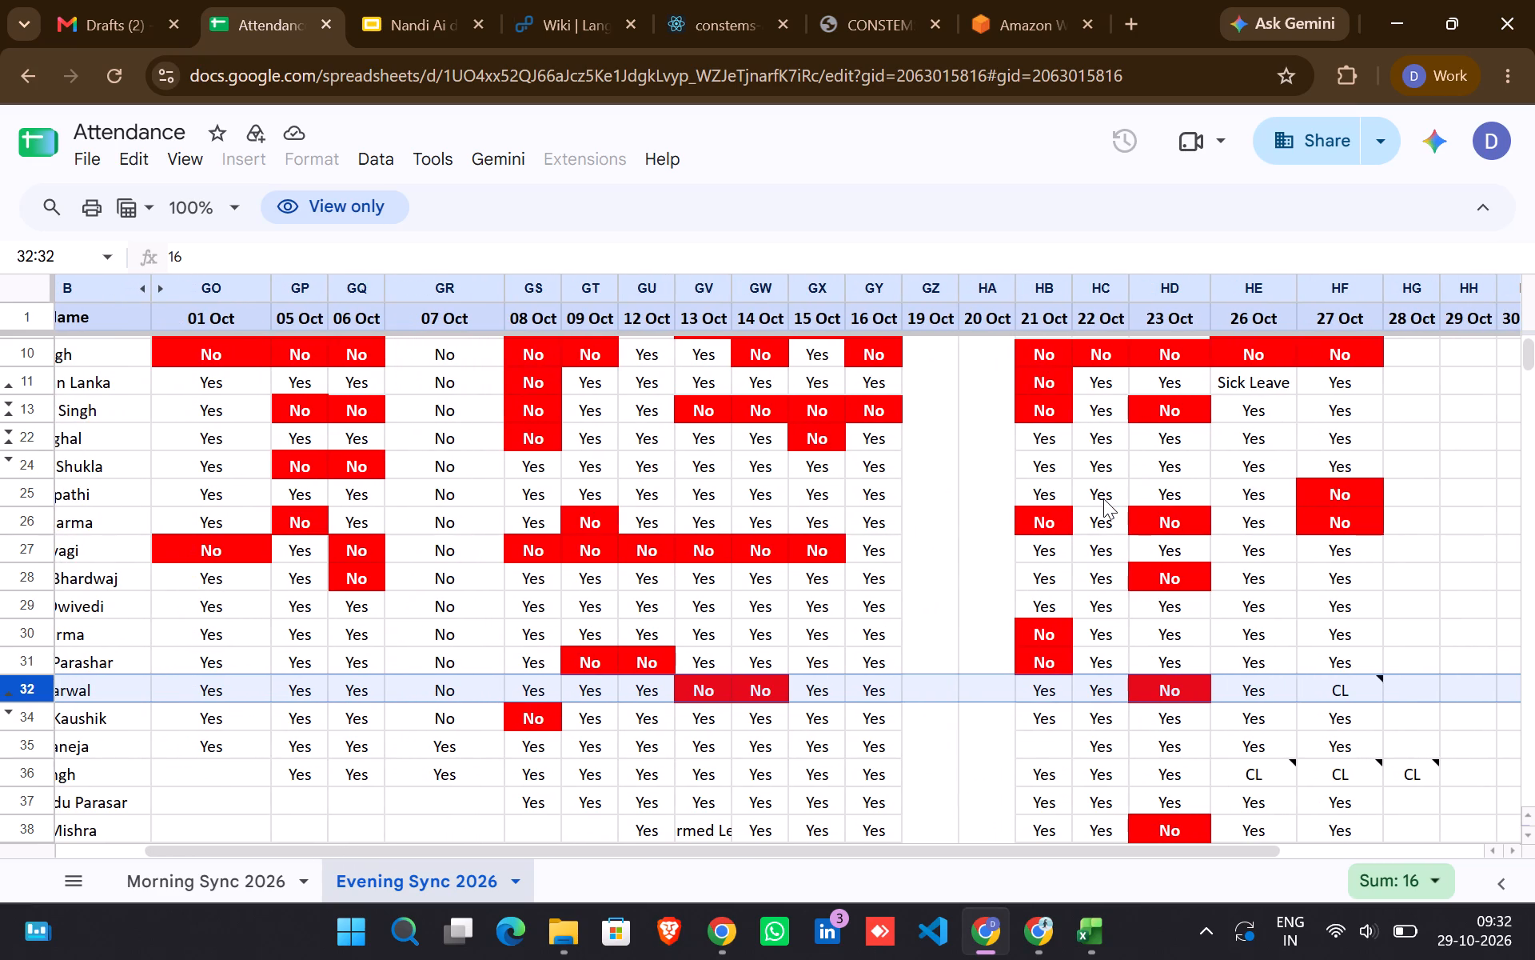
{"action": "scroll", "coordinate": [1103, 498], "scroll_direction": "up", "scroll_amount": 2}
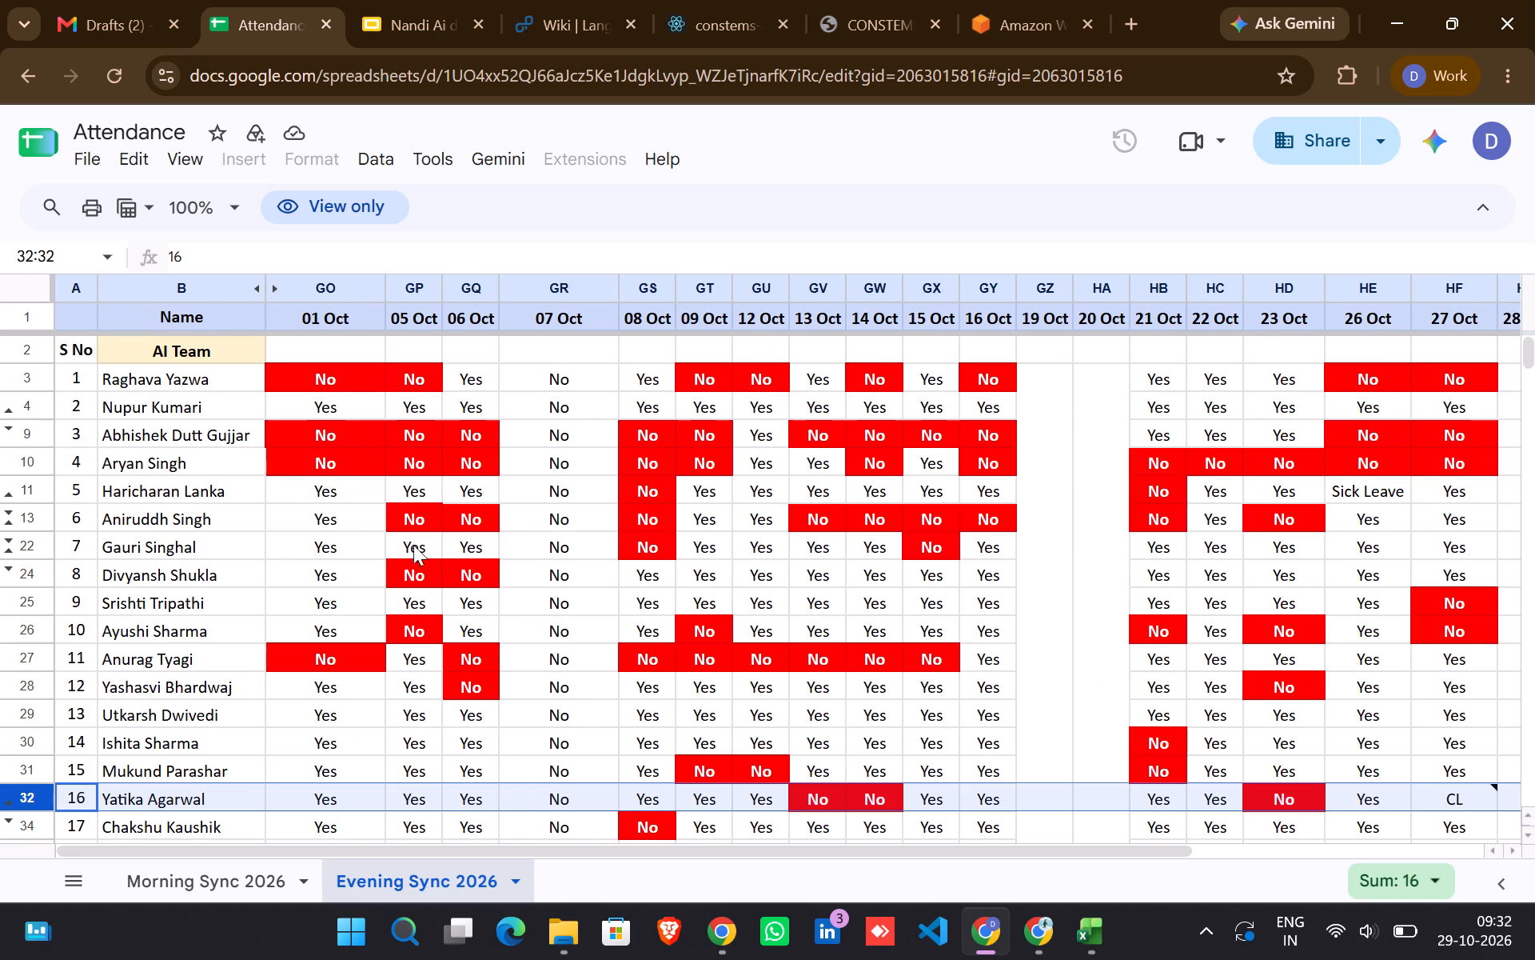
{"action": "scroll", "coordinate": [585, 594], "scroll_direction": "down", "scroll_amount": 1}
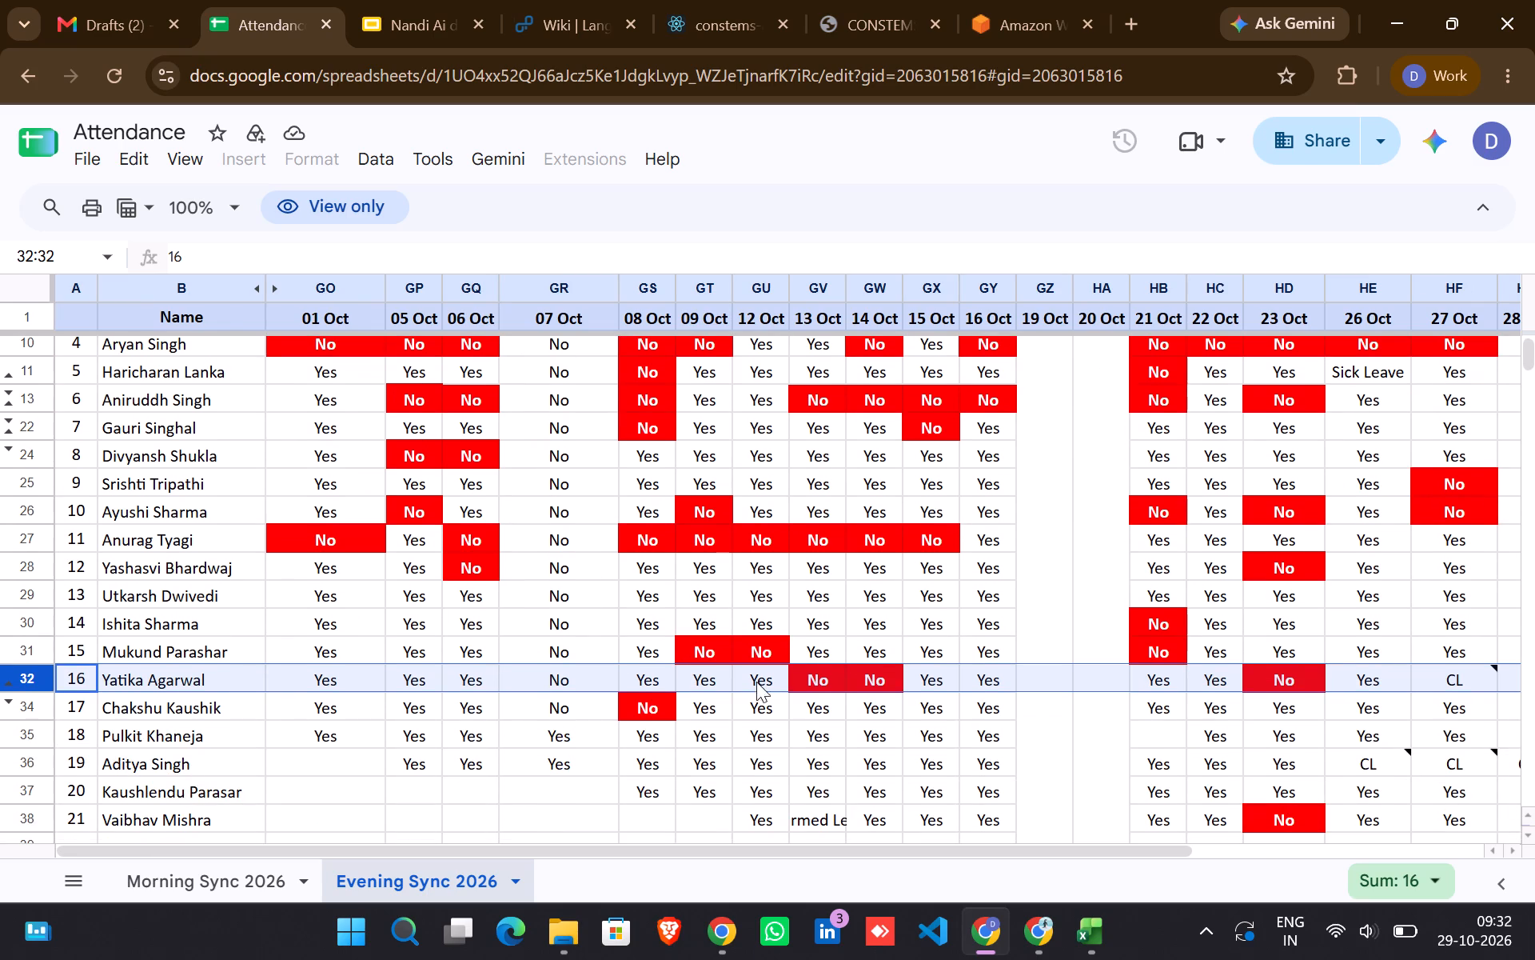
{"action": "scroll", "coordinate": [828, 675], "scroll_direction": "left", "scroll_amount": 4}
{"action": "scroll", "coordinate": [828, 675], "scroll_direction": "right", "scroll_amount": 3}
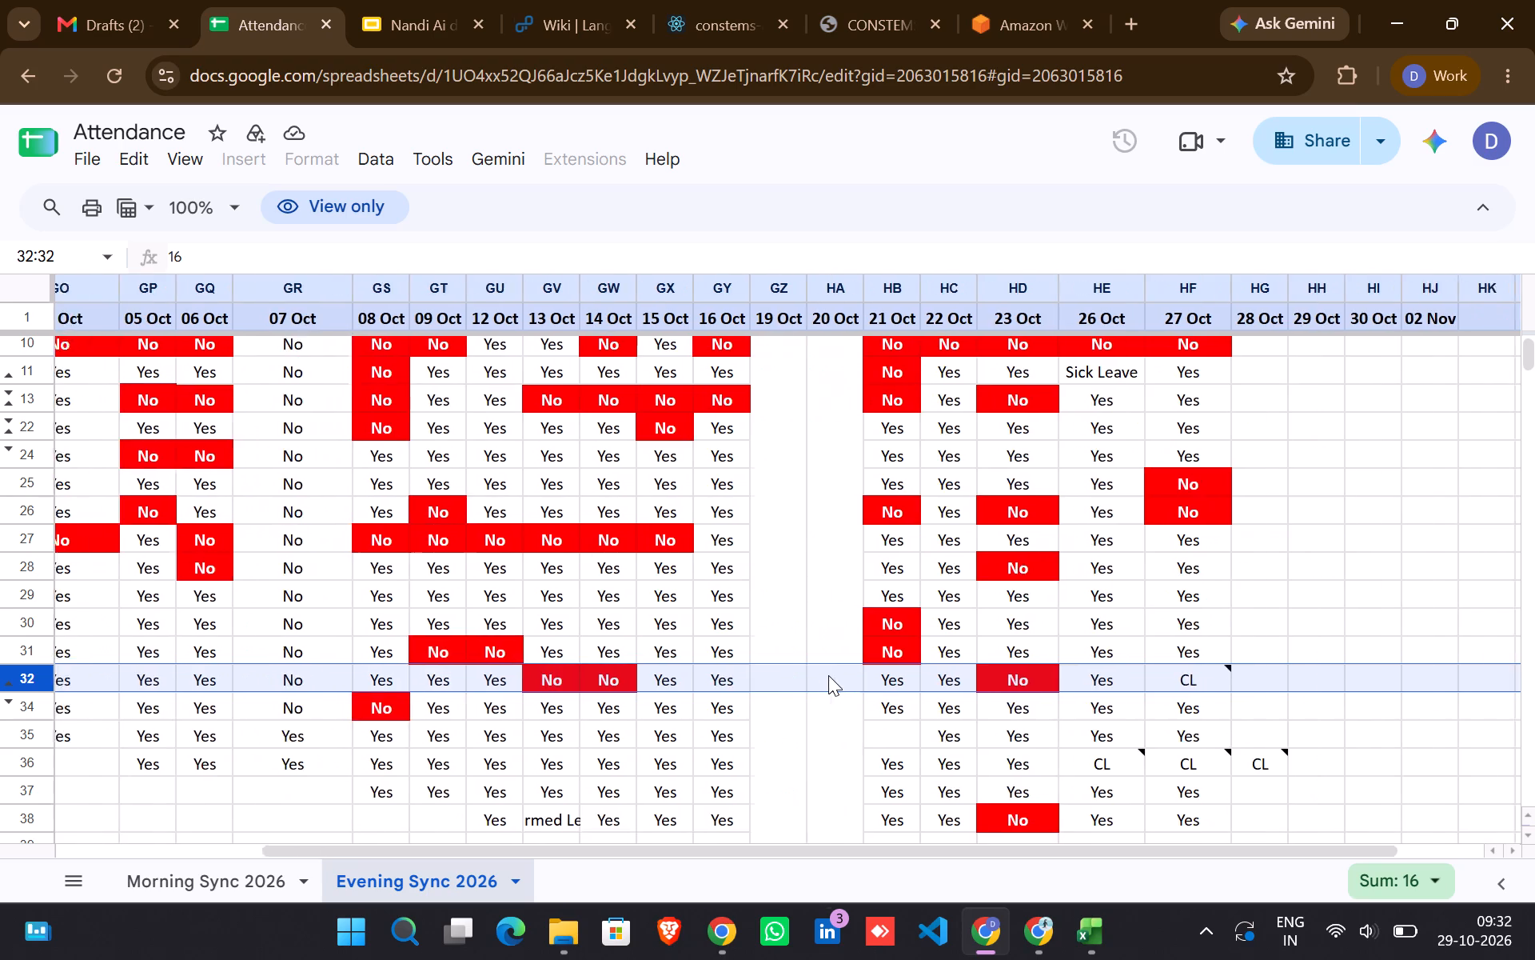
{"action": "scroll", "coordinate": [828, 675], "scroll_direction": "right", "scroll_amount": 1}
Switch back to the Morning Sync 2026 sheet and look through late-October attendance down to the Android and DevOps teams.
{"action": "left_click", "coordinate": [237, 888]}
{"action": "scroll", "coordinate": [720, 675], "scroll_direction": "down", "scroll_amount": 1}
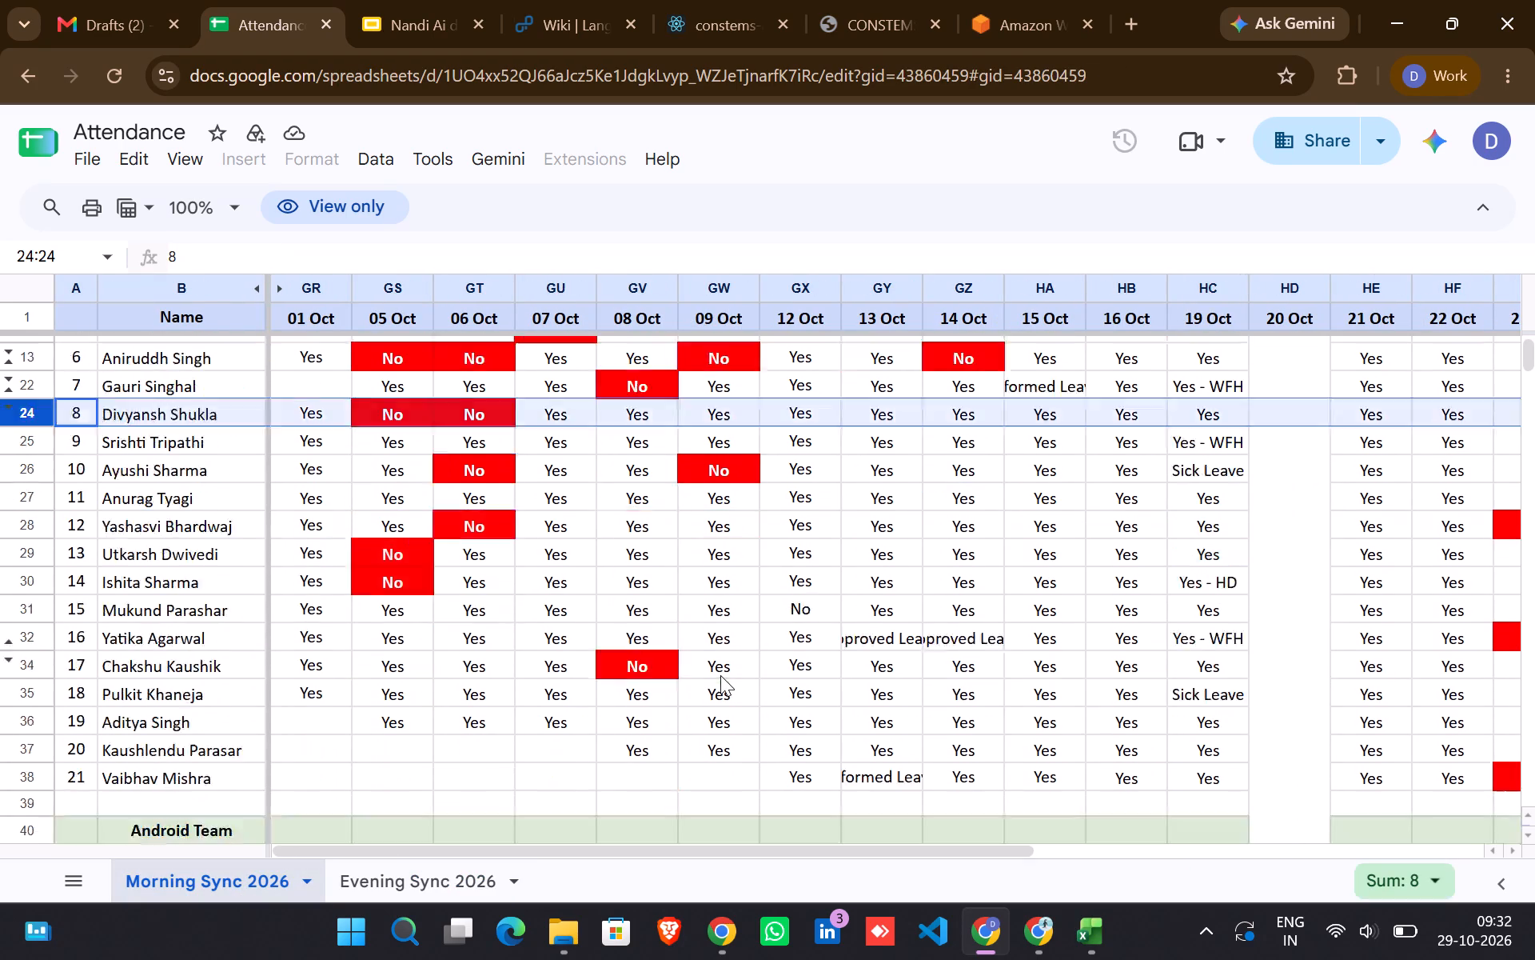
{"action": "scroll", "coordinate": [720, 675], "scroll_direction": "down", "scroll_amount": 2}
{"action": "scroll", "coordinate": [720, 675], "scroll_direction": "left", "scroll_amount": 2}
{"action": "scroll", "coordinate": [720, 675], "scroll_direction": "down", "scroll_amount": 1}
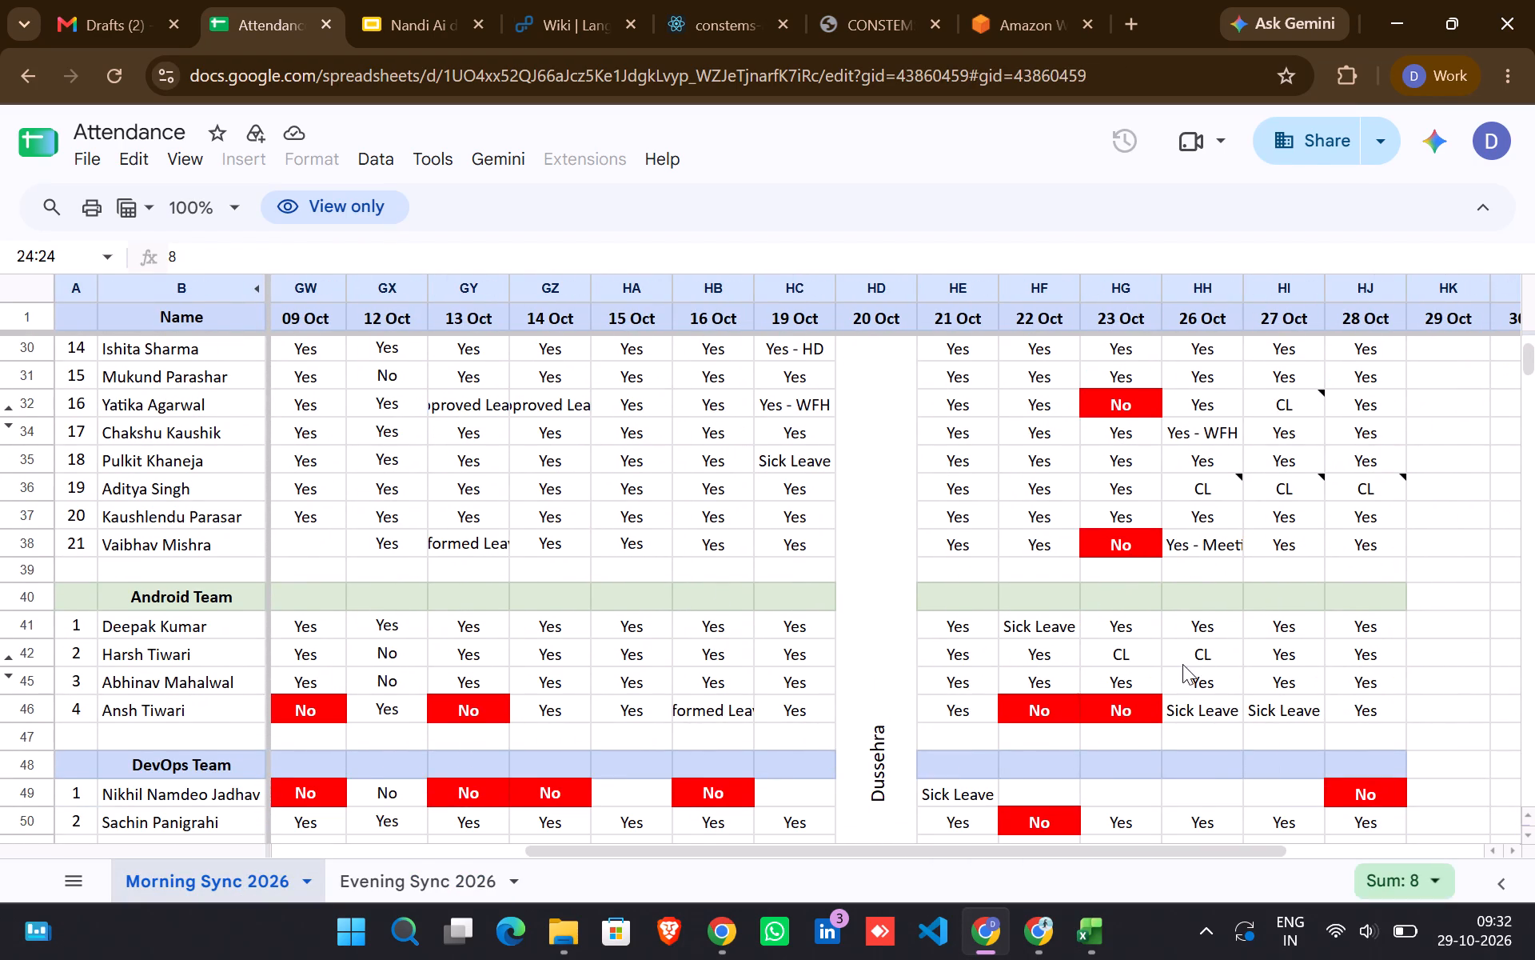
Read the full 26 Oct entry for row 38 of the AI Team in the Morning Sync 2026 sheet.
{"action": "left_click", "coordinate": [1206, 536]}
{"action": "left_click", "coordinate": [1206, 536]}
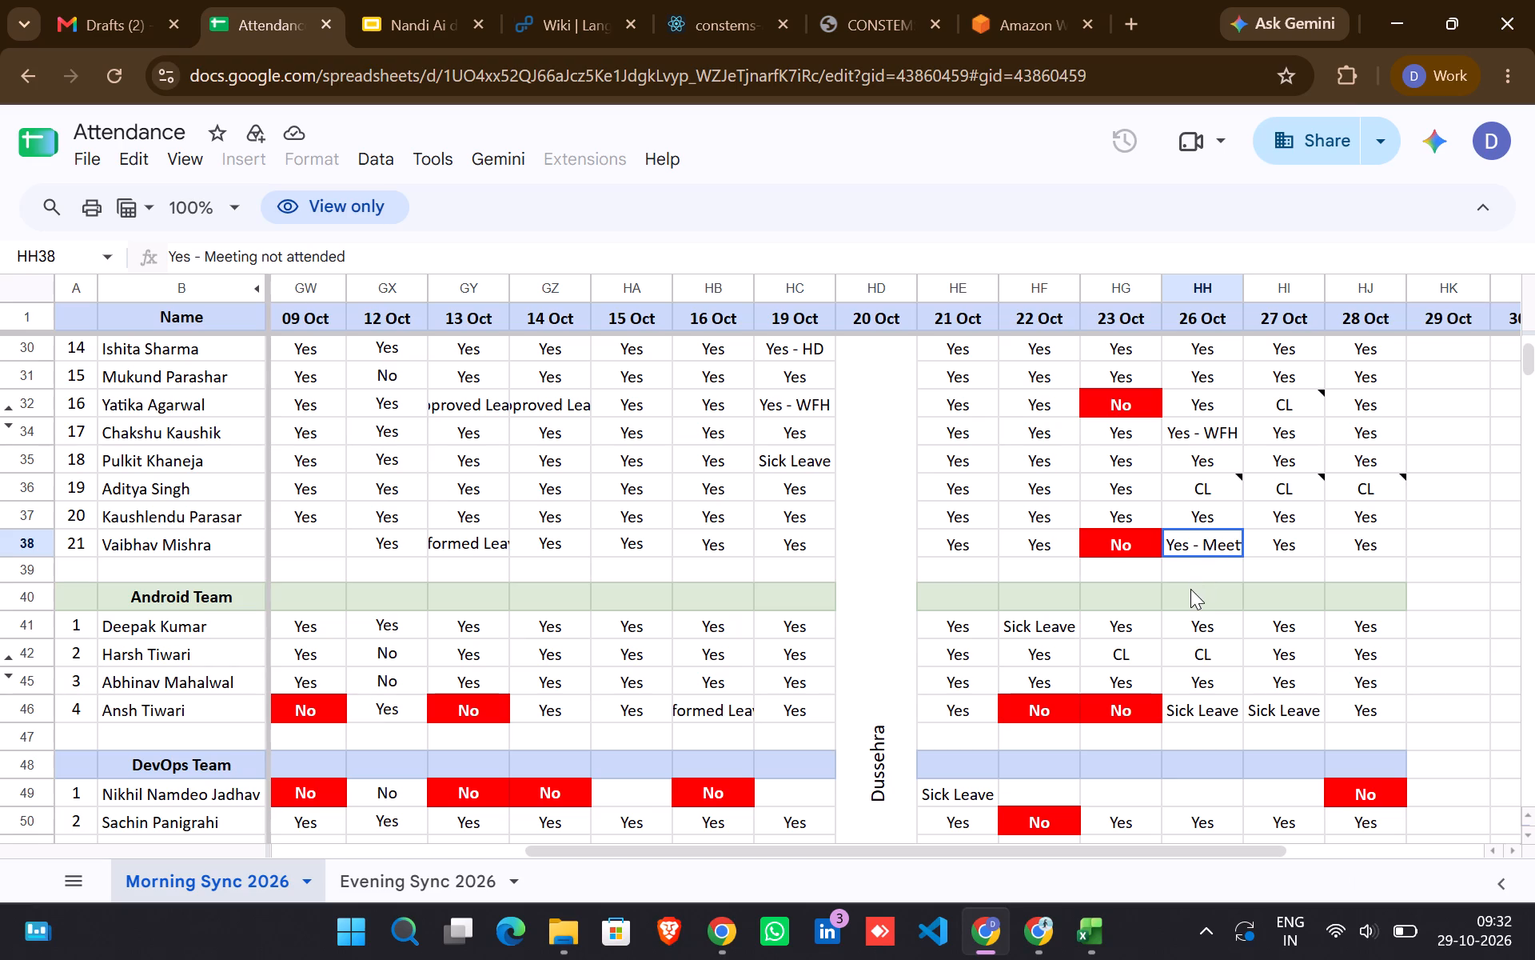
{"action": "scroll", "coordinate": [1169, 564], "scroll_direction": "up", "scroll_amount": 1}
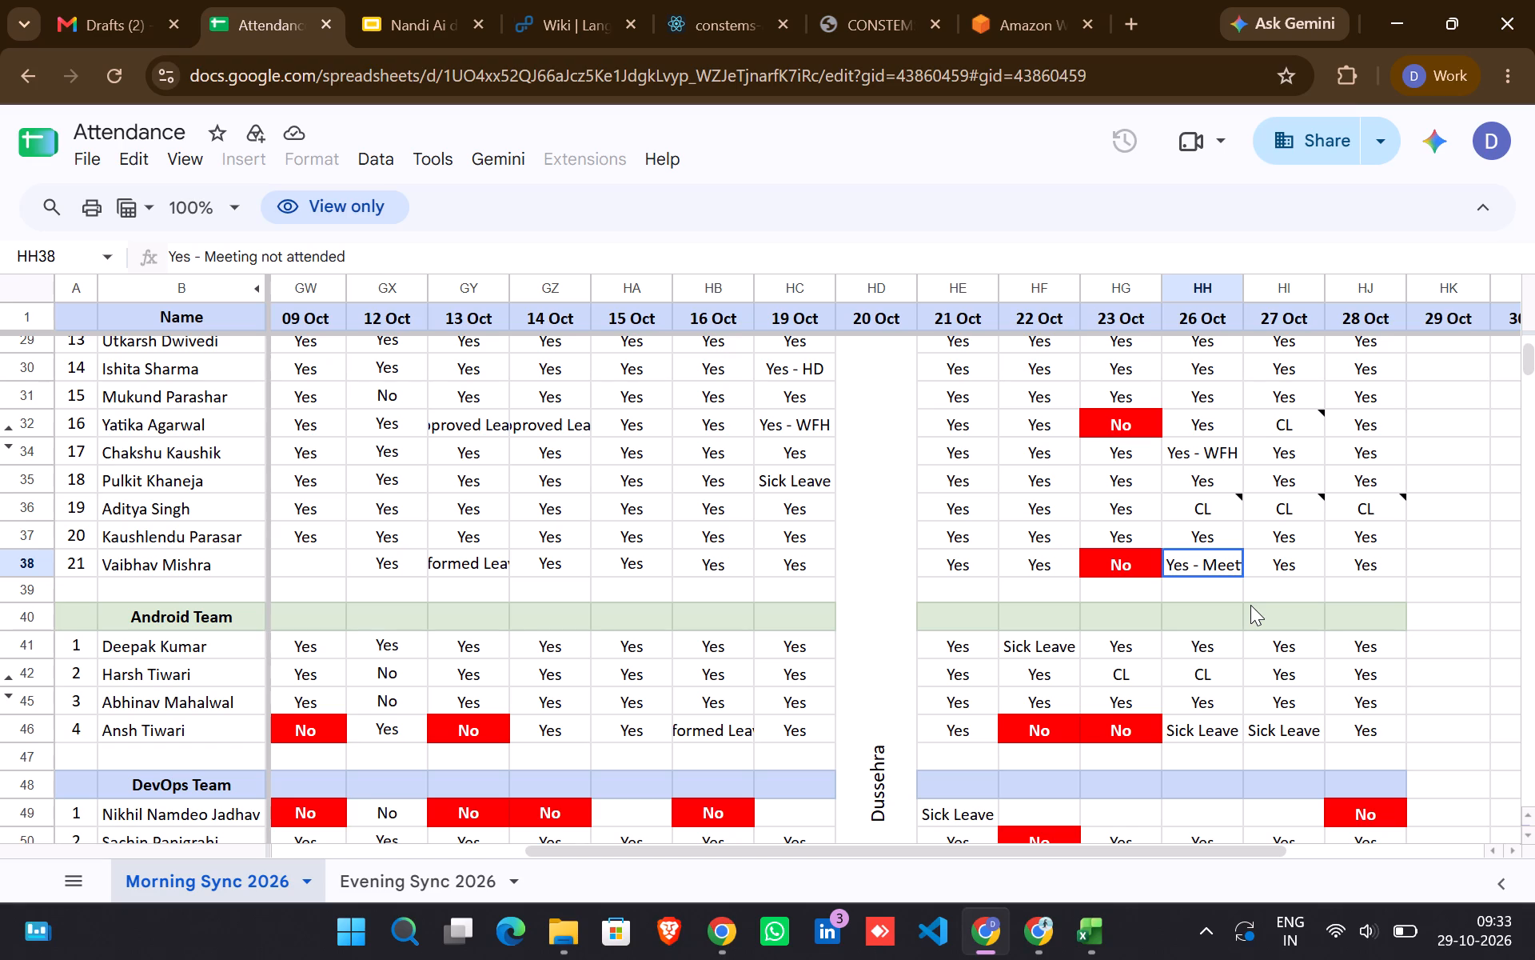
{"action": "scroll", "coordinate": [1250, 605], "scroll_direction": "down", "scroll_amount": 1}
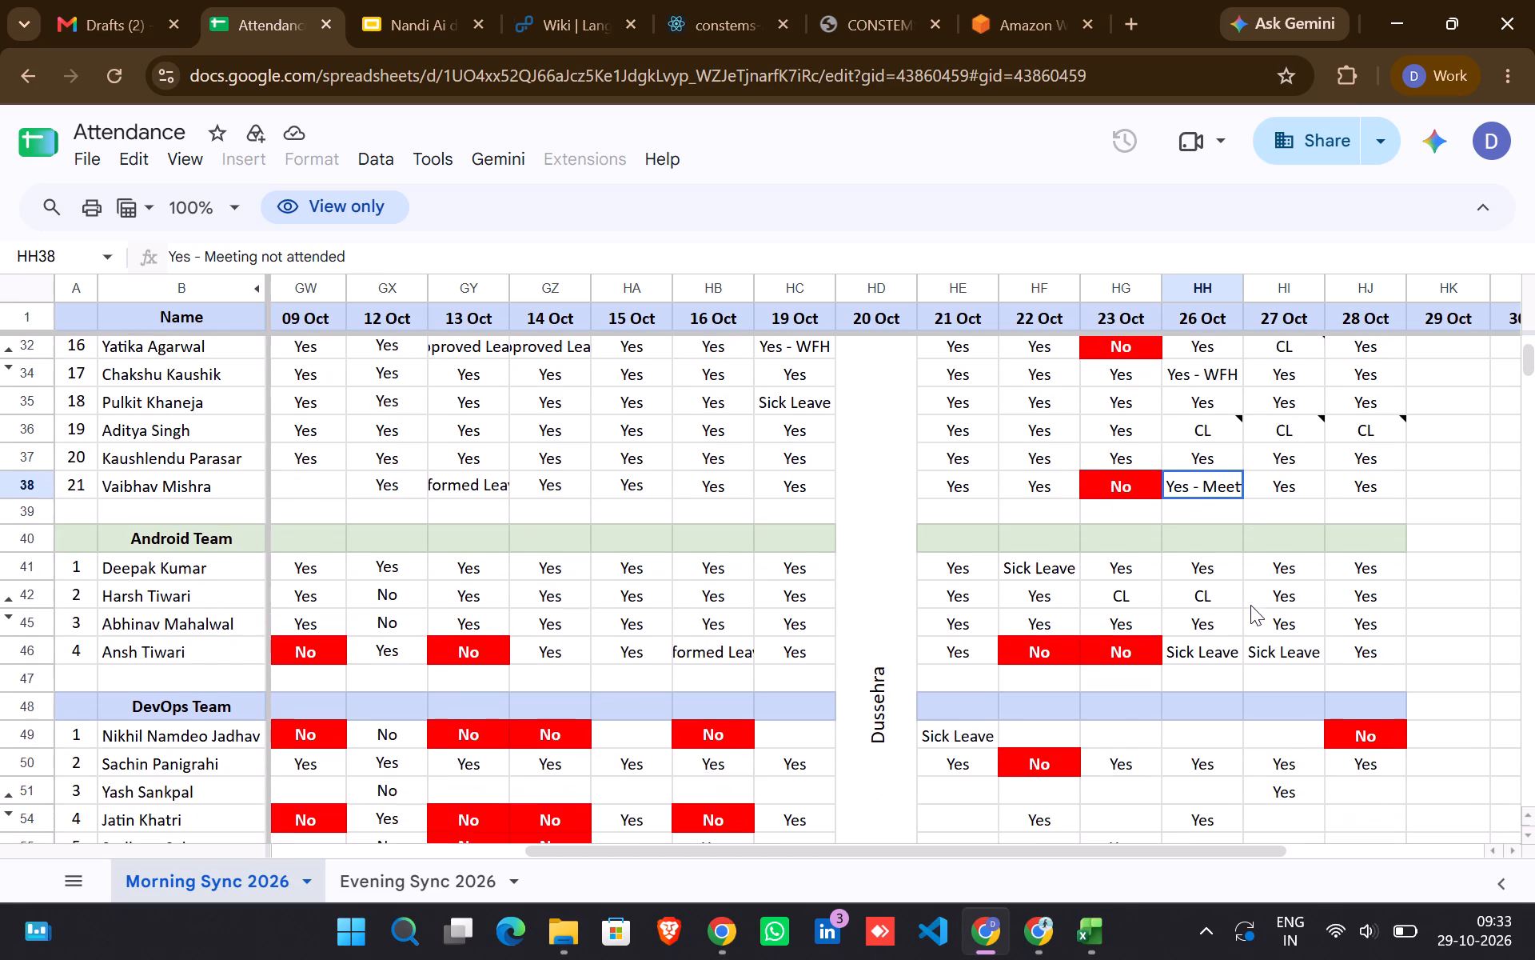
Check the 21 Oct entry in row 49 of the DevOps Team and look over the October attendance of the teams around it.
{"action": "left_click", "coordinate": [967, 726]}
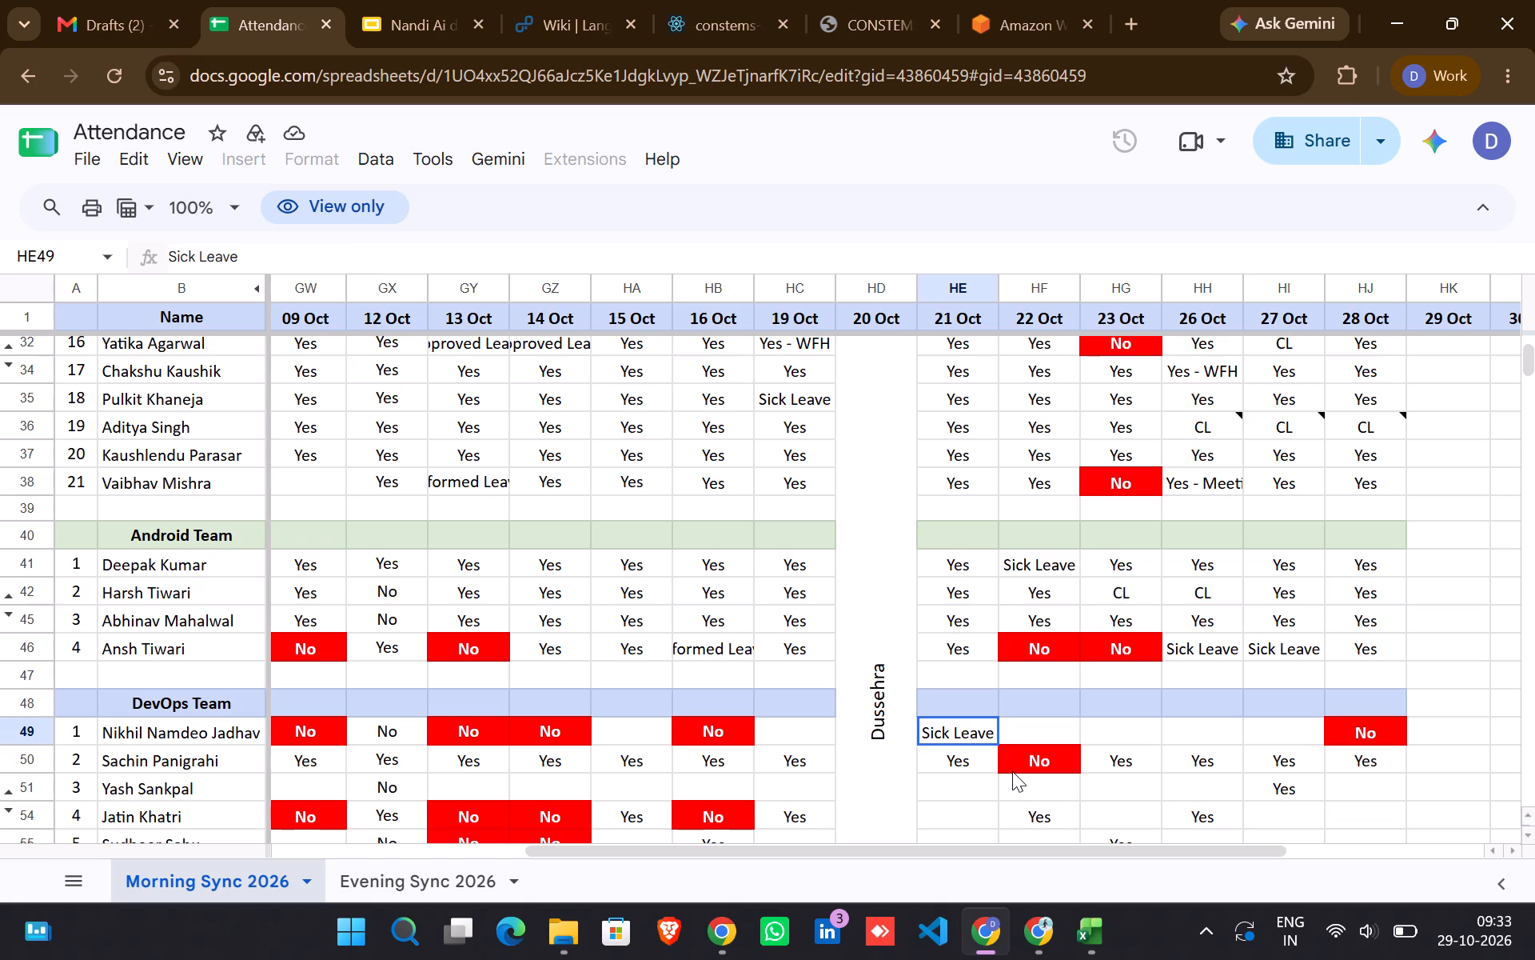
{"action": "scroll", "coordinate": [864, 734], "scroll_direction": "down", "scroll_amount": 3}
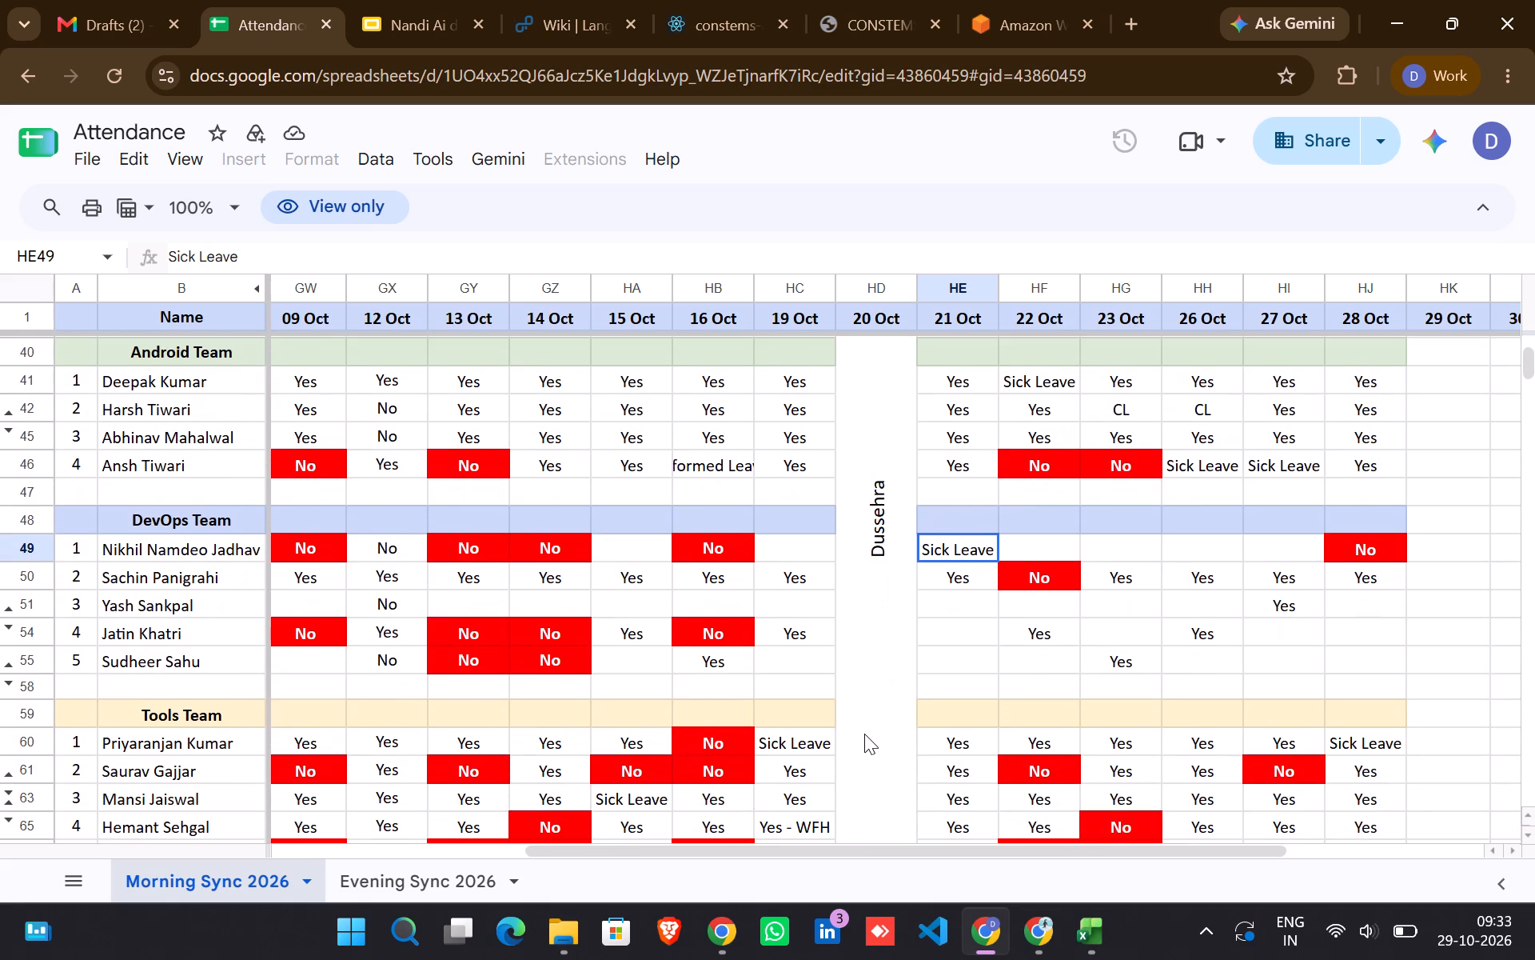
{"action": "scroll", "coordinate": [864, 734], "scroll_direction": "down", "scroll_amount": 3}
{"action": "scroll", "coordinate": [864, 734], "scroll_direction": "up", "scroll_amount": 13}
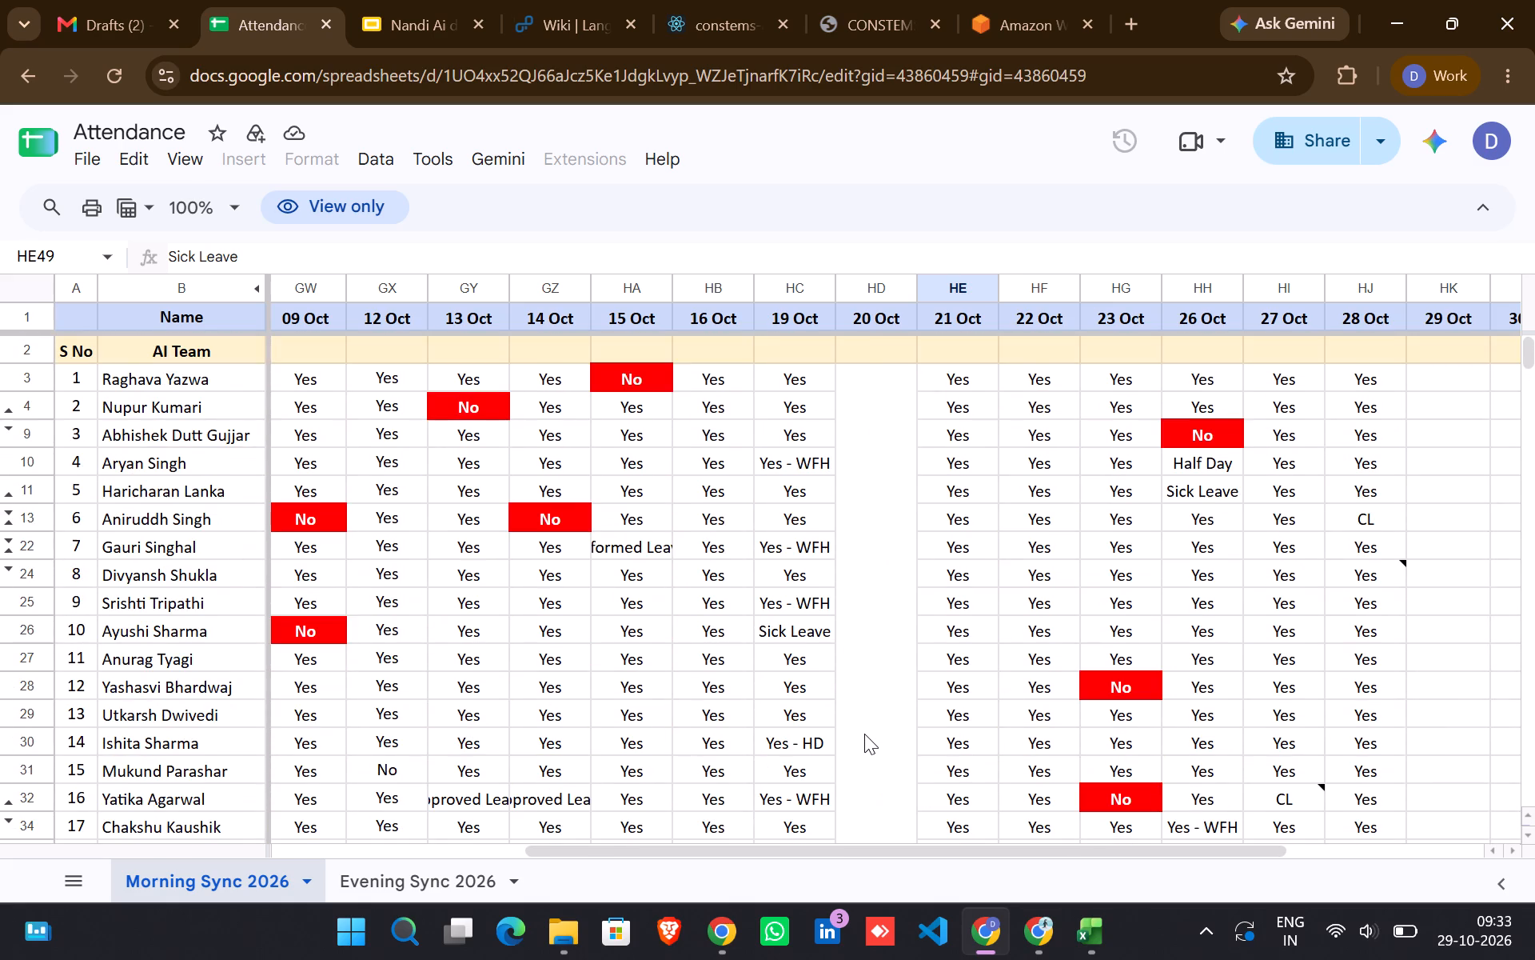
Select the merged 20 Oct block and look through the October attendance from the AI Team down to the HR & Other Team.
{"action": "left_click", "coordinate": [865, 420]}
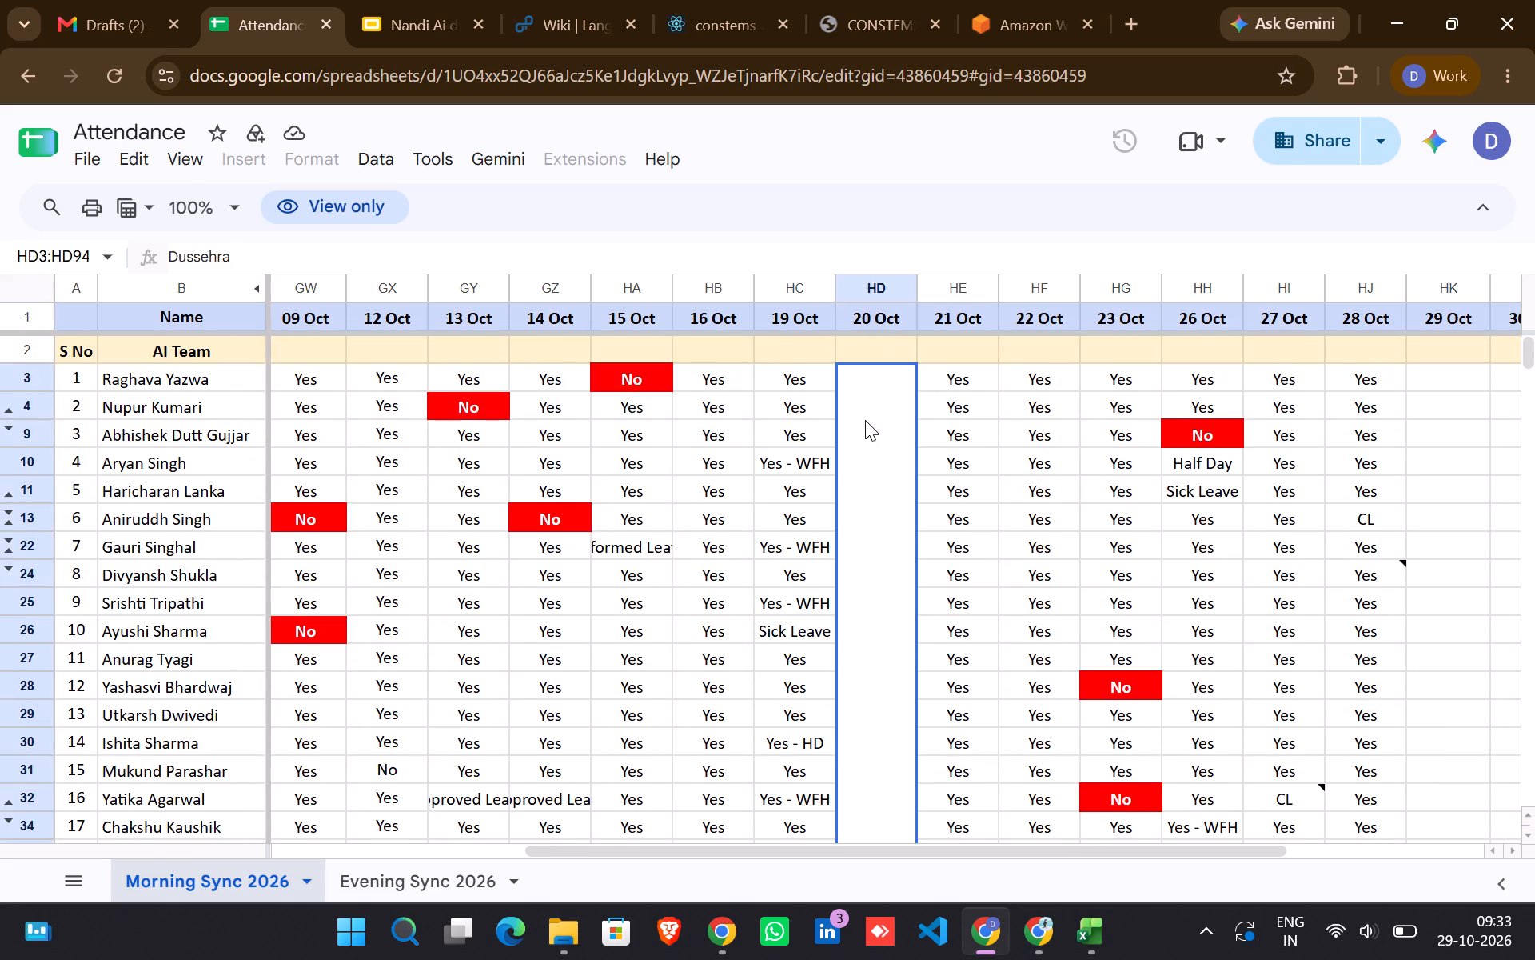
{"action": "scroll", "coordinate": [865, 420], "scroll_direction": "down", "scroll_amount": 4}
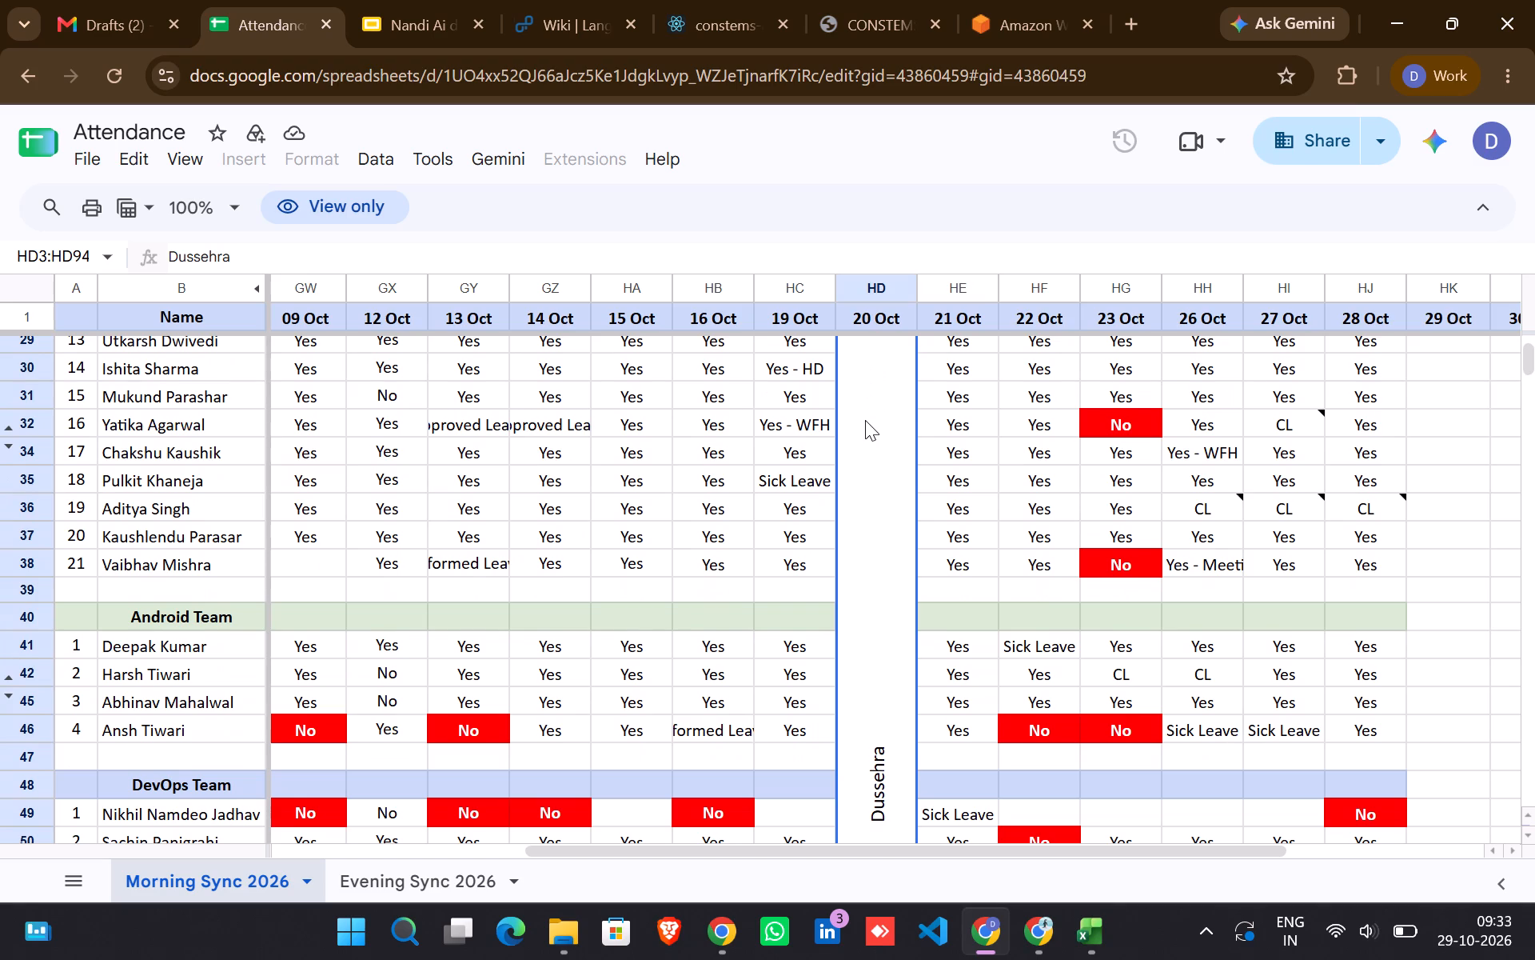
{"action": "scroll", "coordinate": [865, 420], "scroll_direction": "down", "scroll_amount": 5}
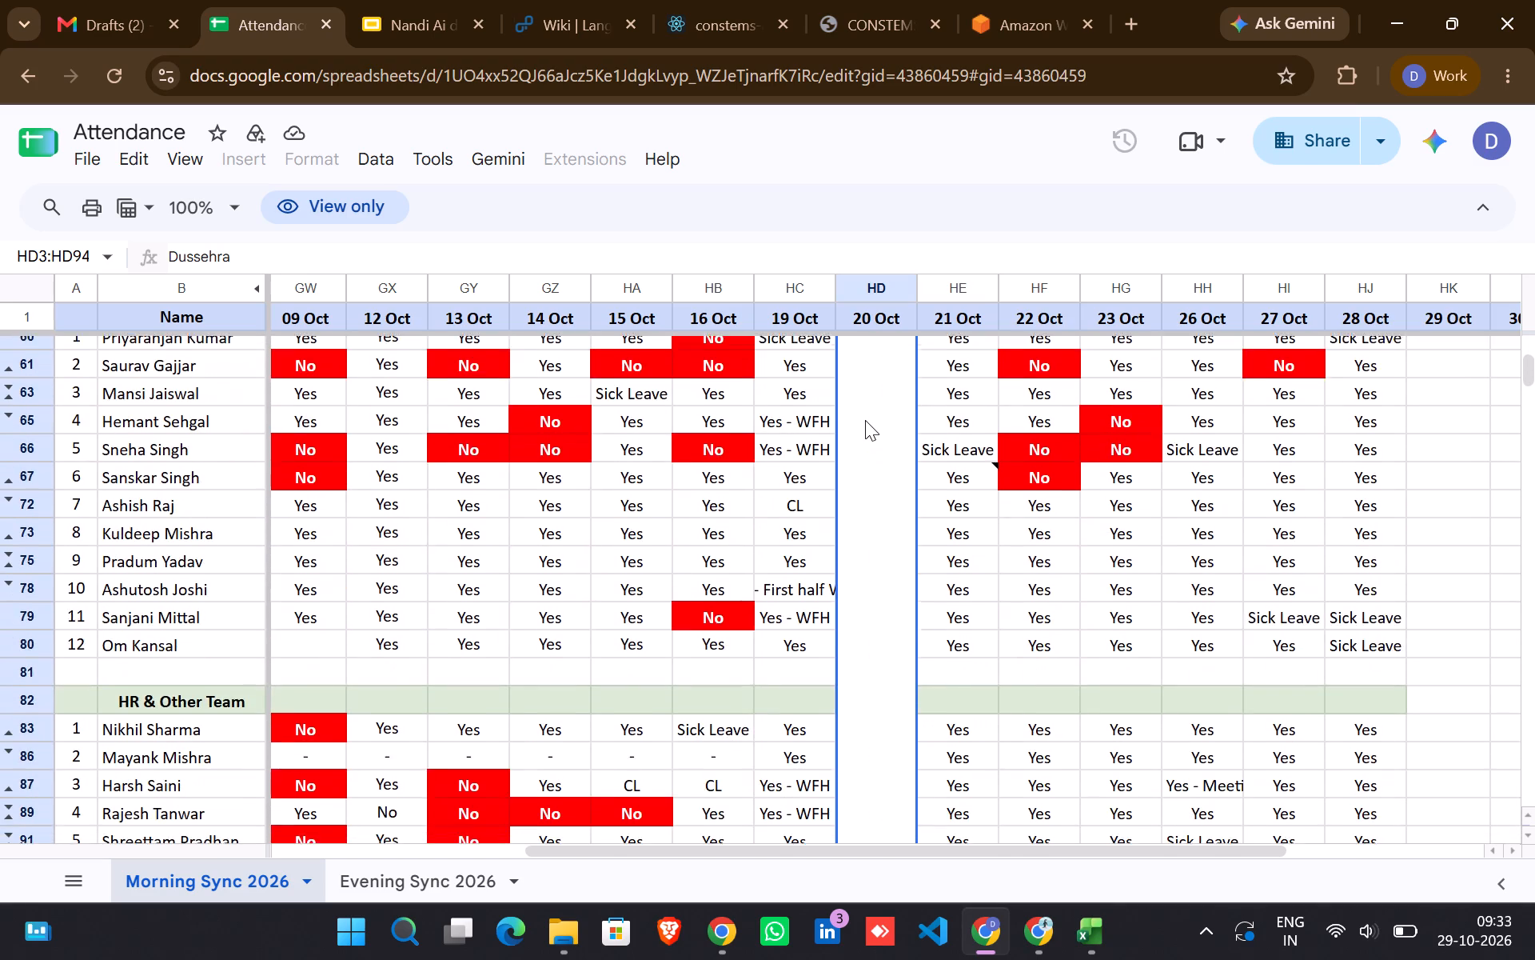
{"action": "scroll", "coordinate": [865, 420], "scroll_direction": "up", "scroll_amount": 3}
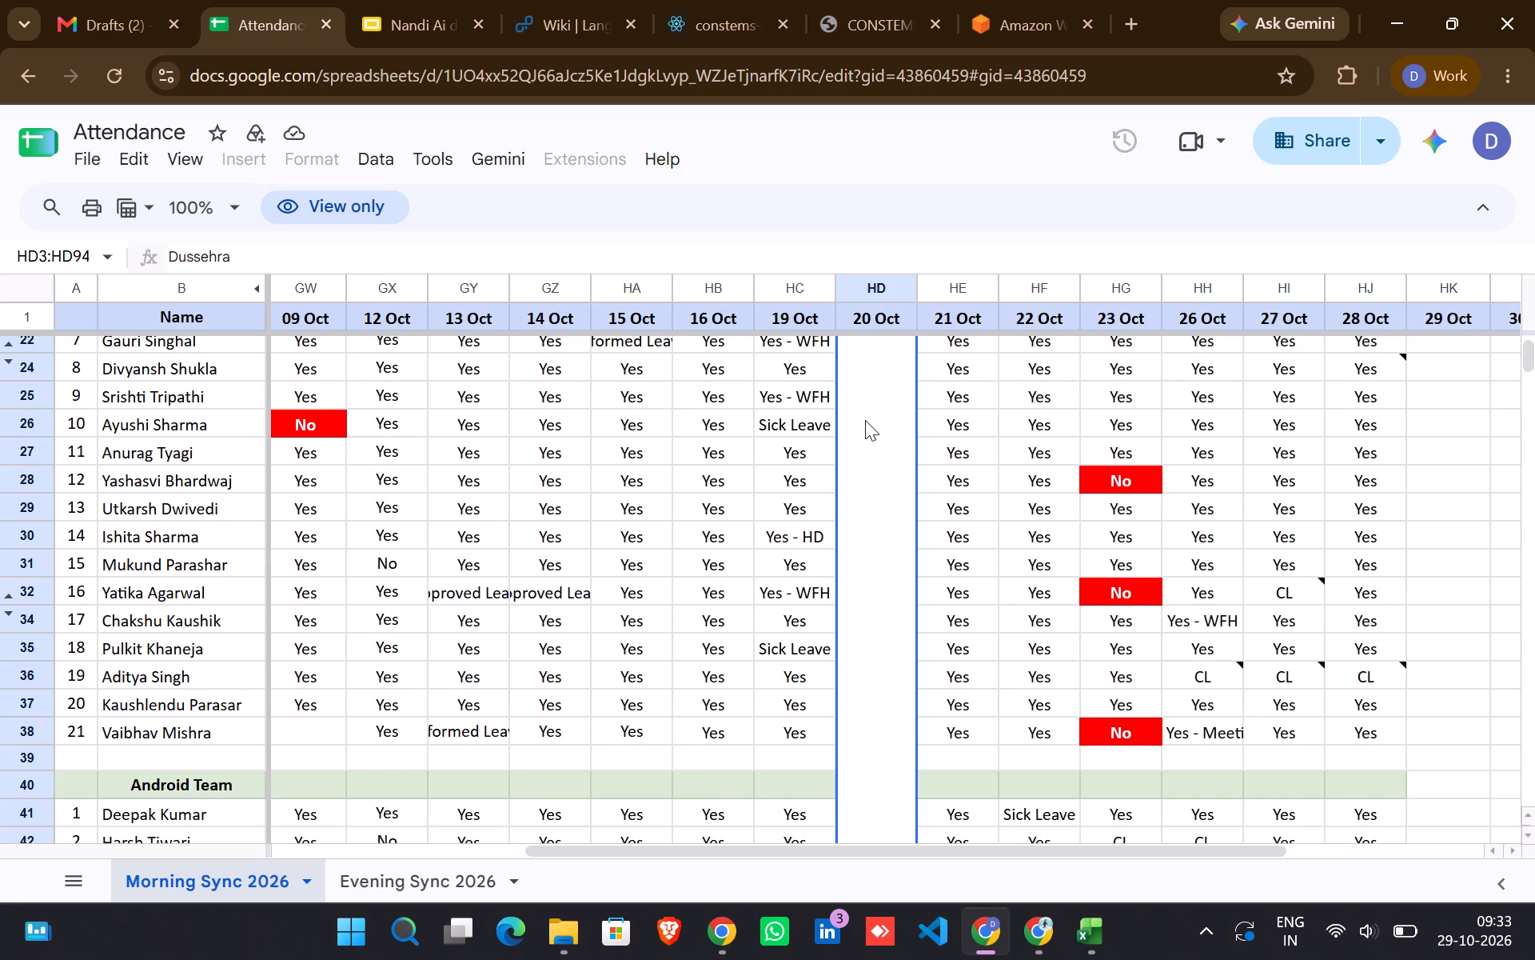
{"action": "scroll", "coordinate": [865, 420], "scroll_direction": "up", "scroll_amount": 1}
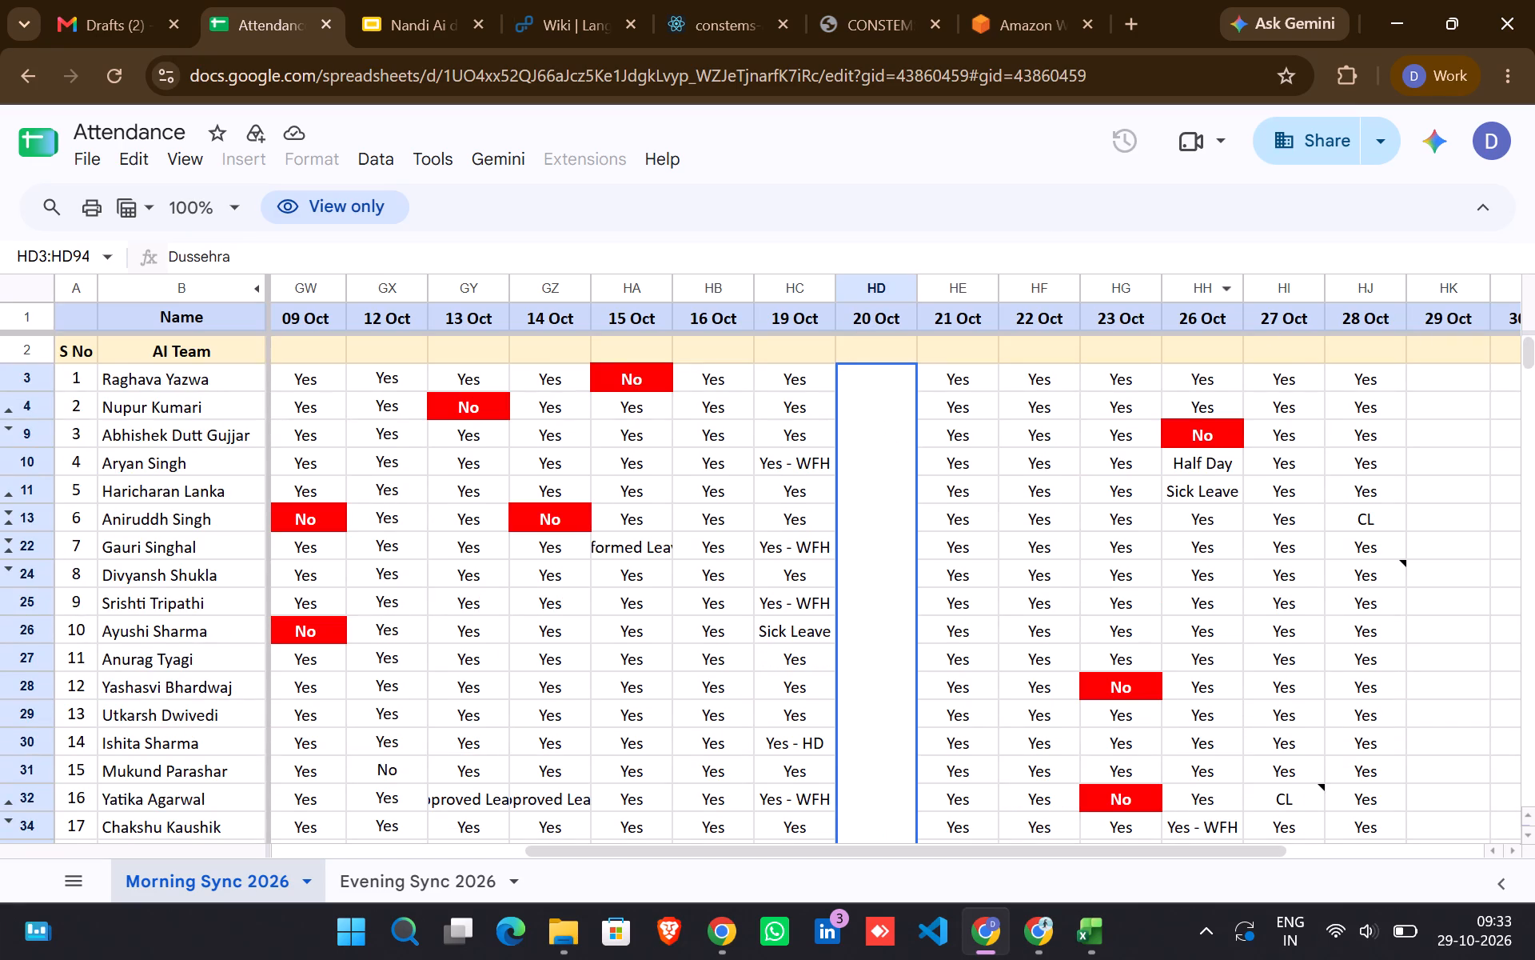
{"action": "left_click", "coordinate": [960, 186]}
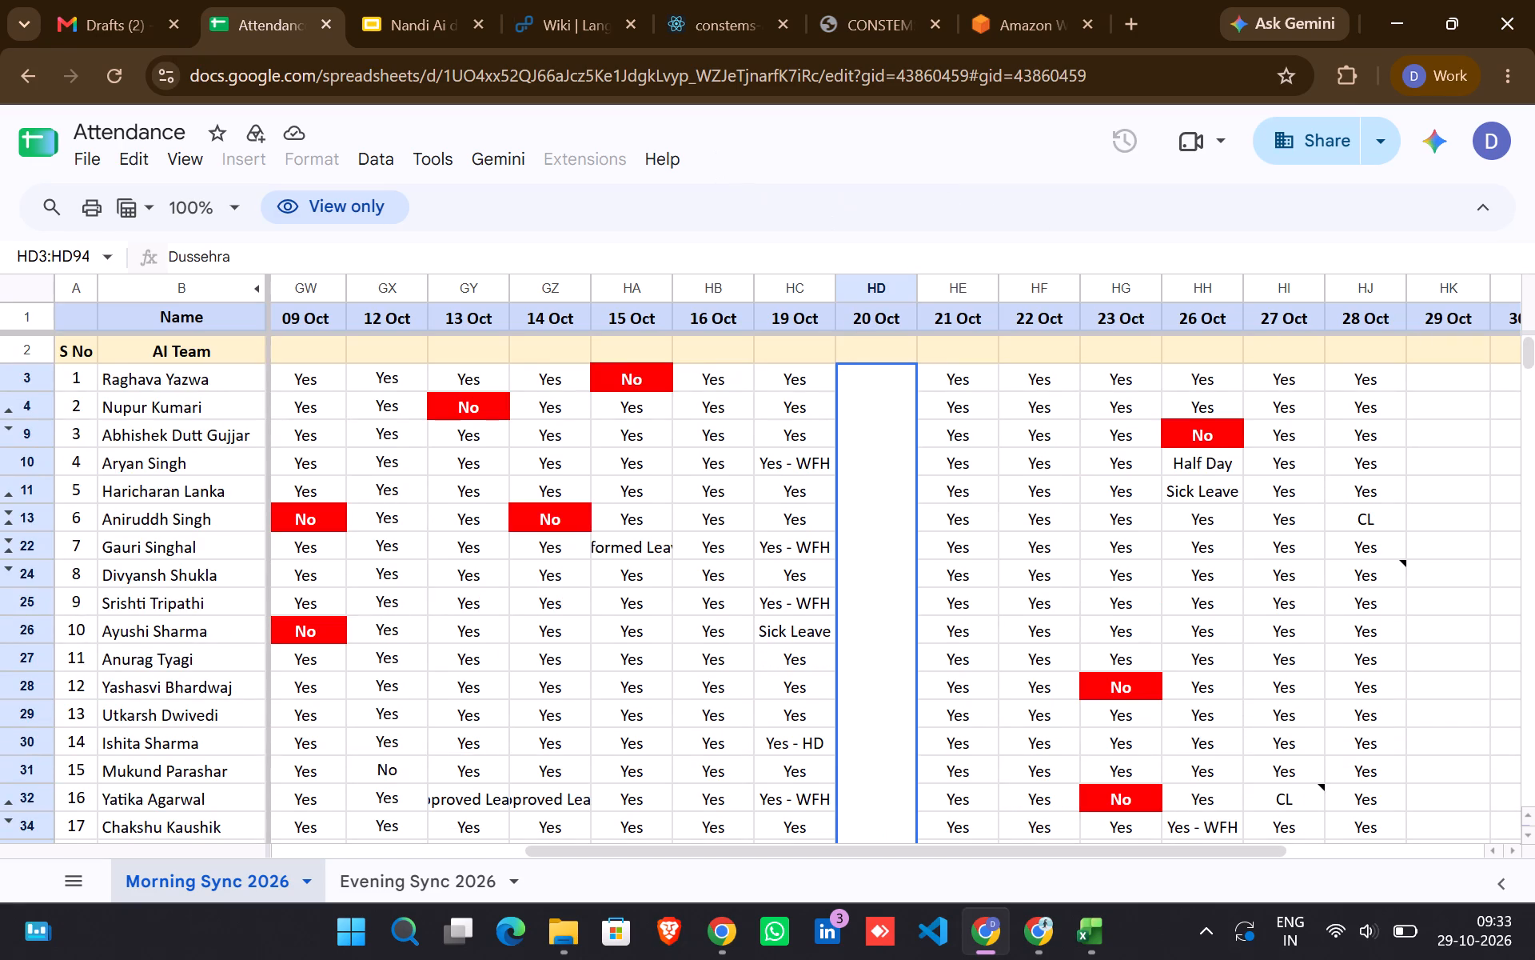
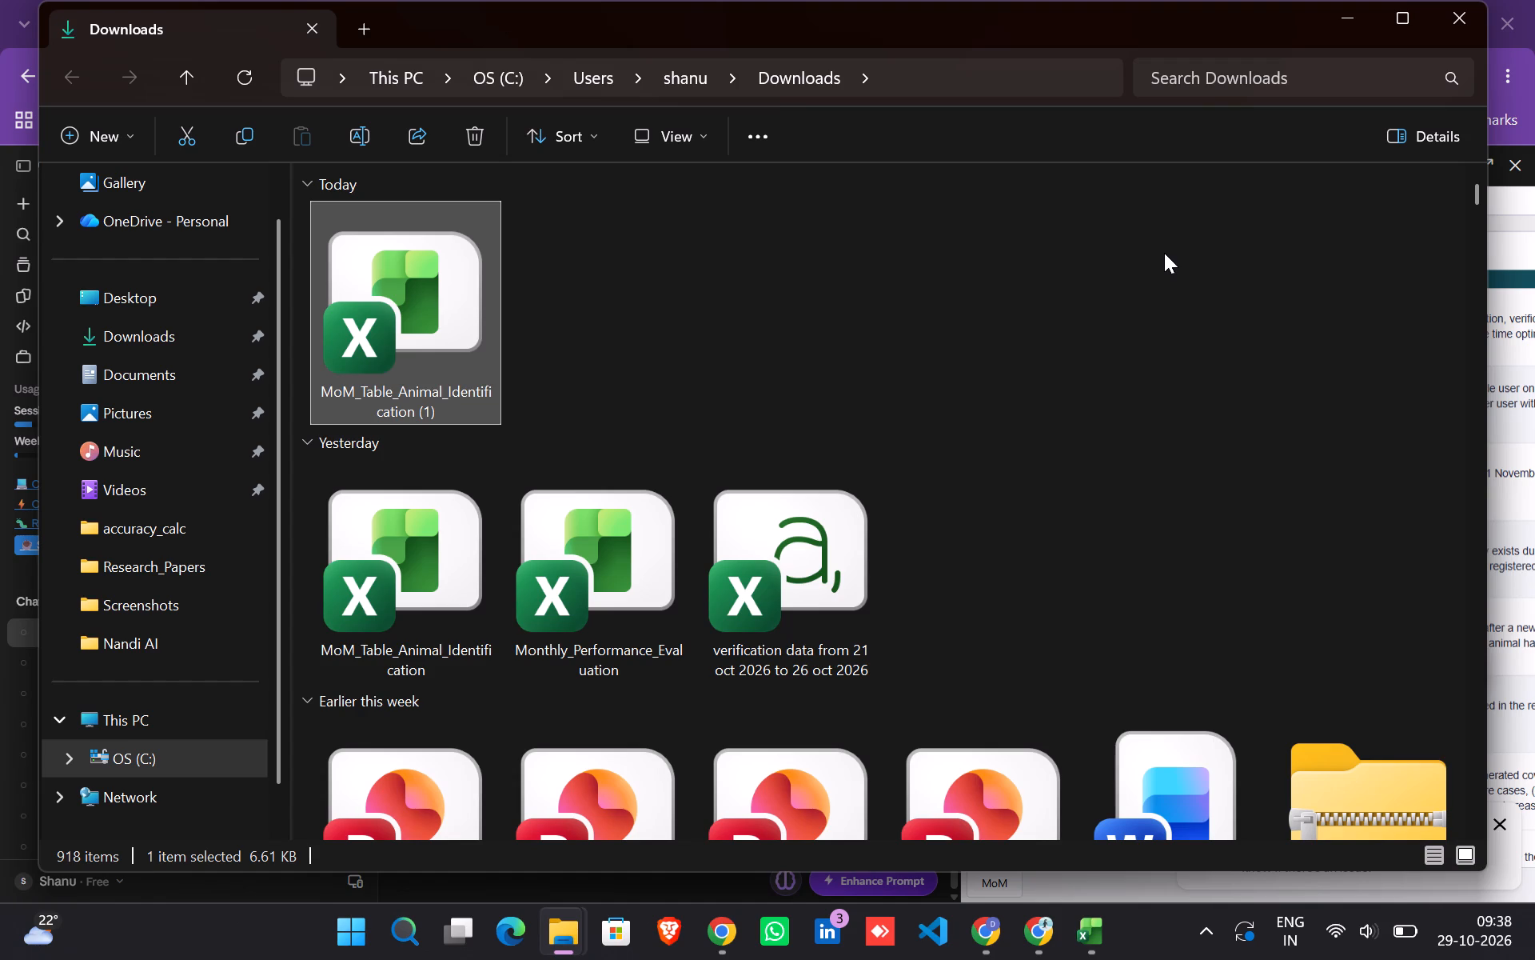
Open MoM_Table_Animal_Identification (1) in Excel, enable editing, and view the full minutes table.
{"action": "double_click", "coordinate": [469, 350]}
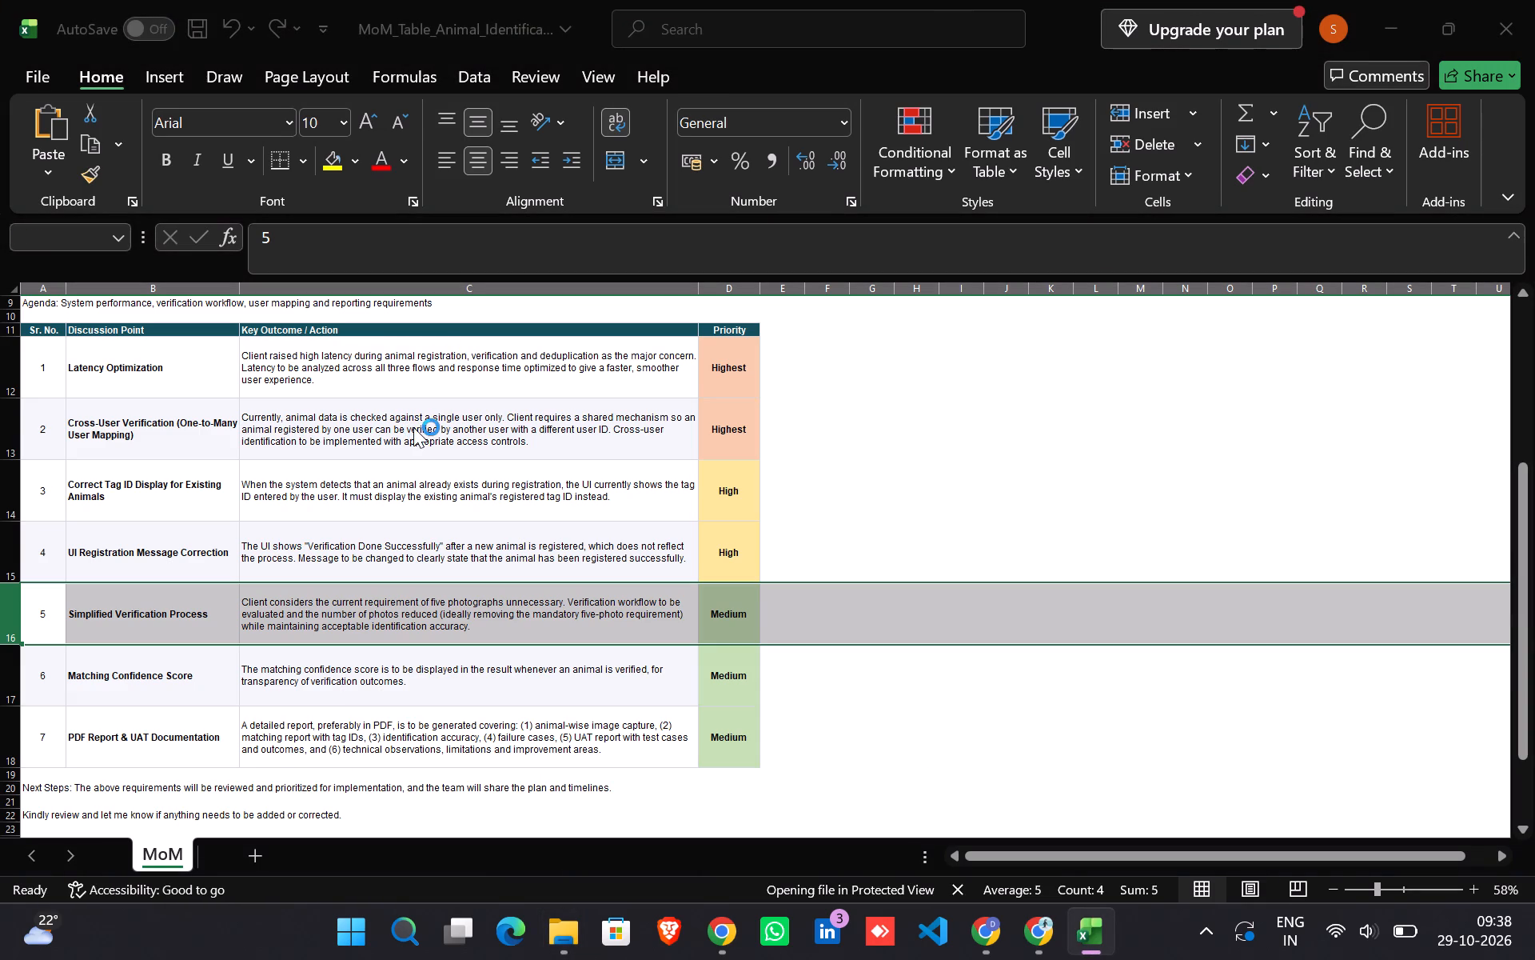
{"action": "scroll", "coordinate": [413, 427], "scroll_direction": "up", "scroll_amount": 1}
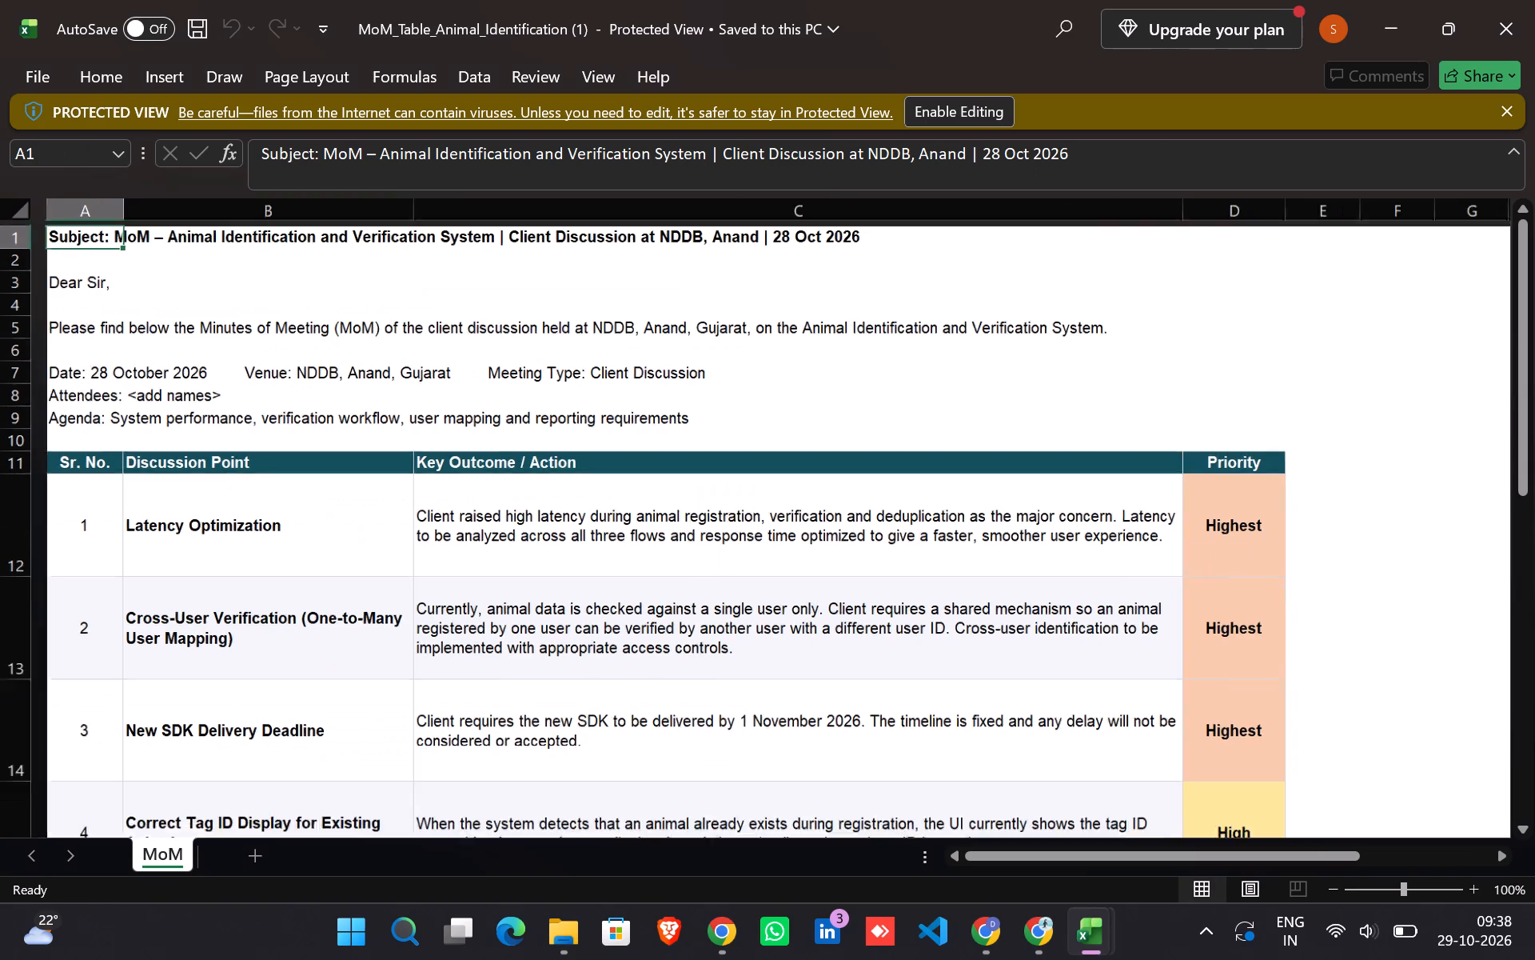
{"action": "left_click", "coordinate": [964, 114]}
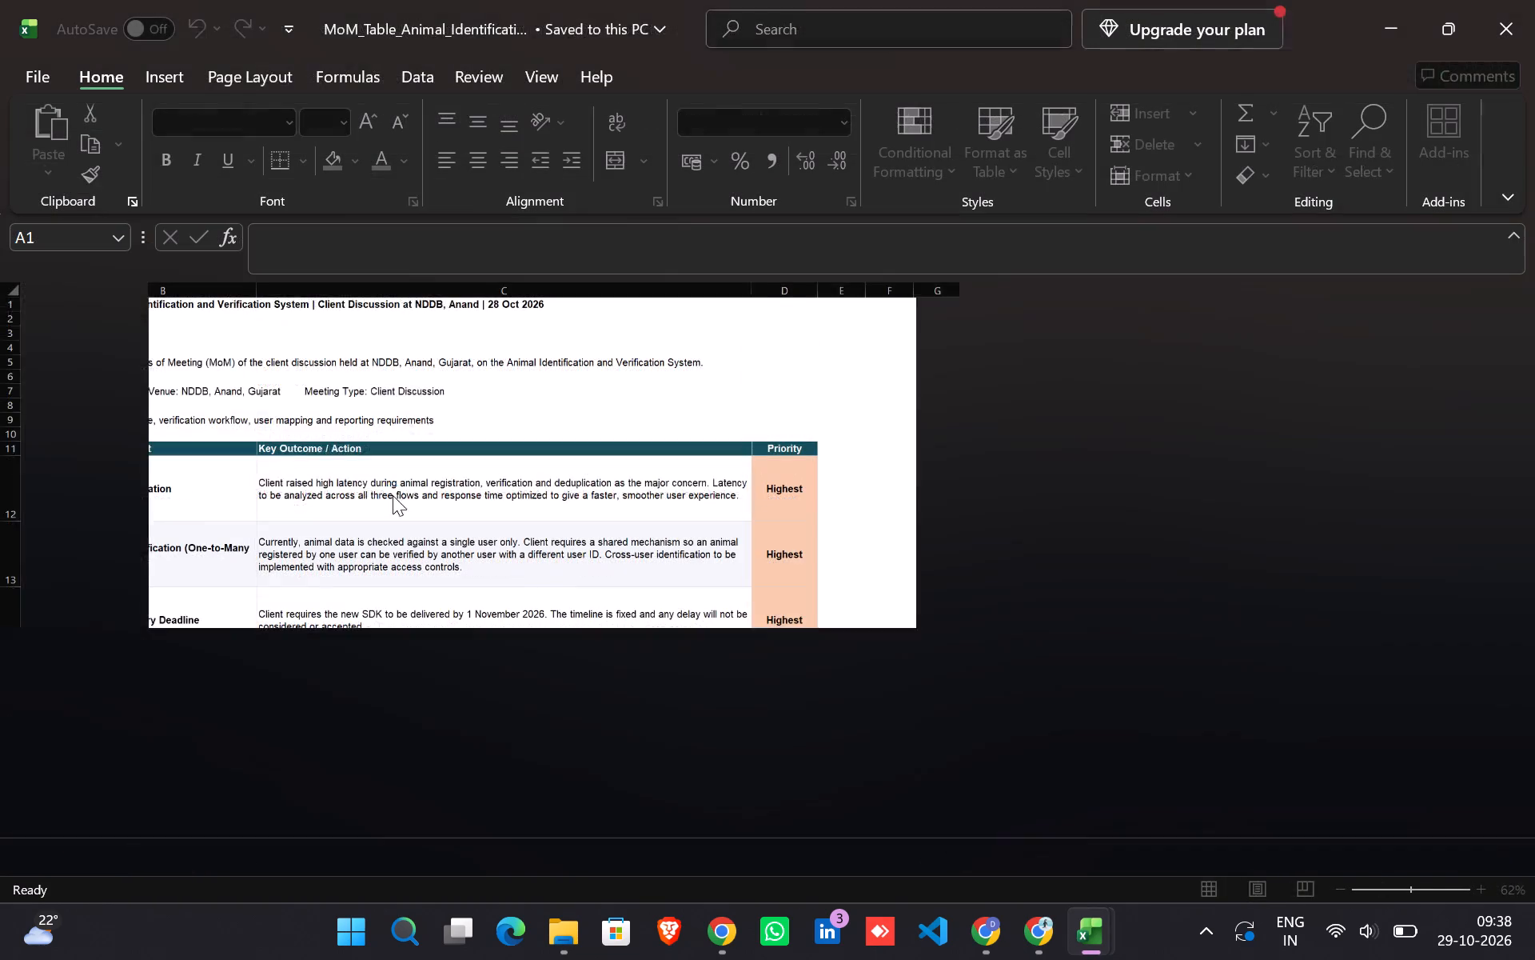
{"action": "scroll", "coordinate": [393, 495], "scroll_direction": "down", "scroll_amount": 1}
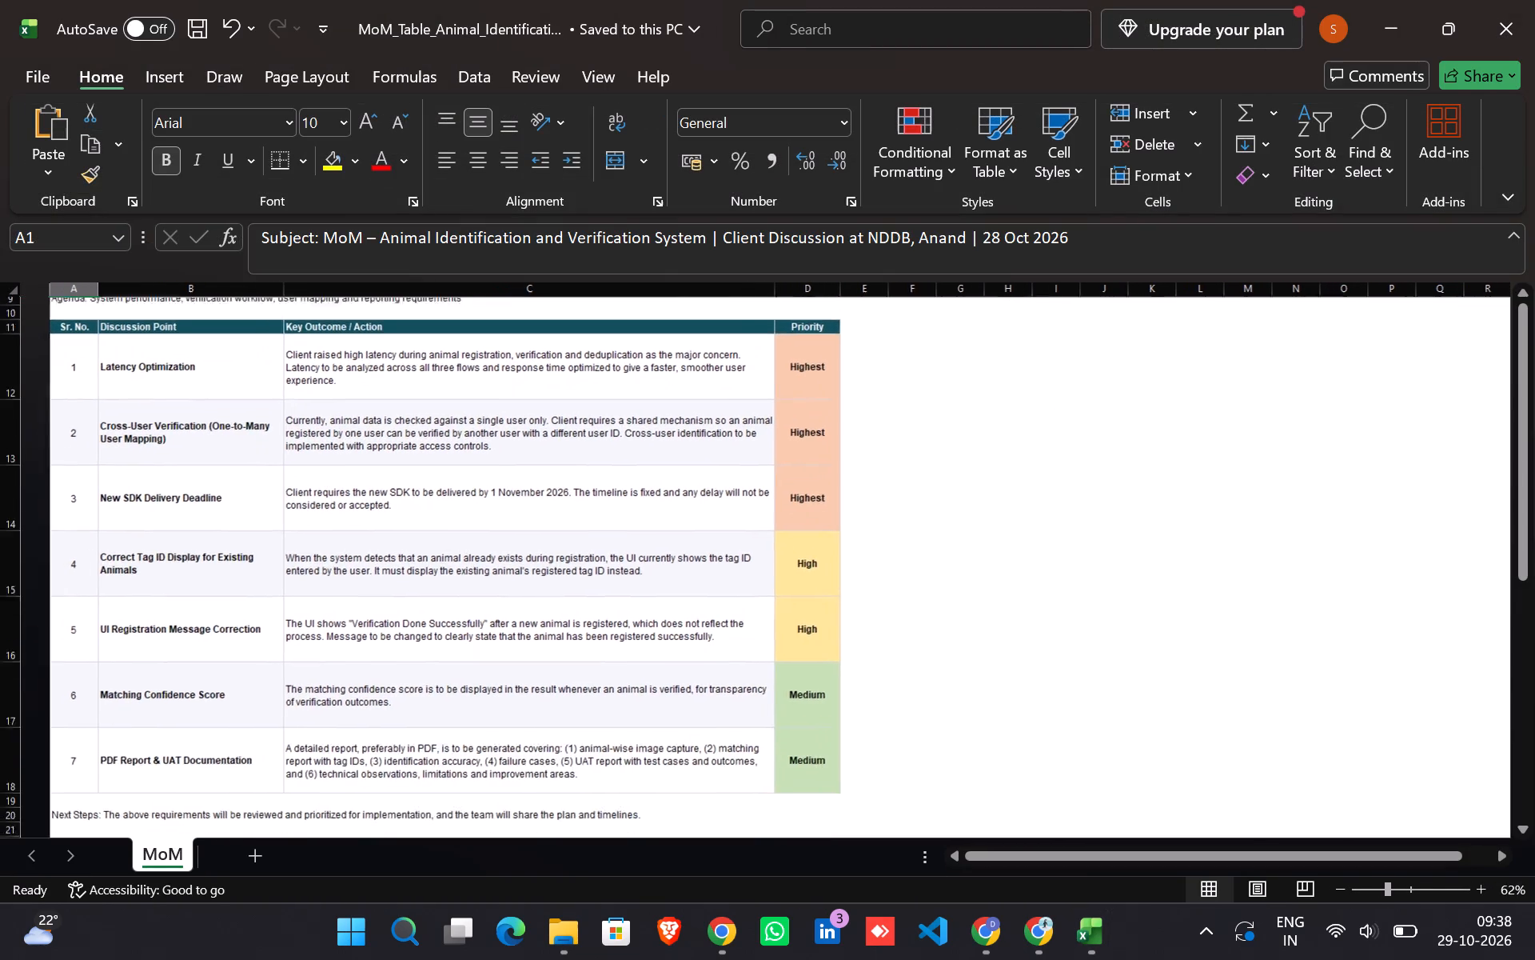
Look through the updated minutes table in the MoM workbook, from Latency Optimization down to the Next Steps lines.
{"action": "scroll", "coordinate": [393, 495], "scroll_direction": "down", "scroll_amount": 1}
{"action": "scroll", "coordinate": [393, 495], "scroll_direction": "up", "scroll_amount": 6}
{"action": "scroll", "coordinate": [393, 495], "scroll_direction": "down", "scroll_amount": 1}
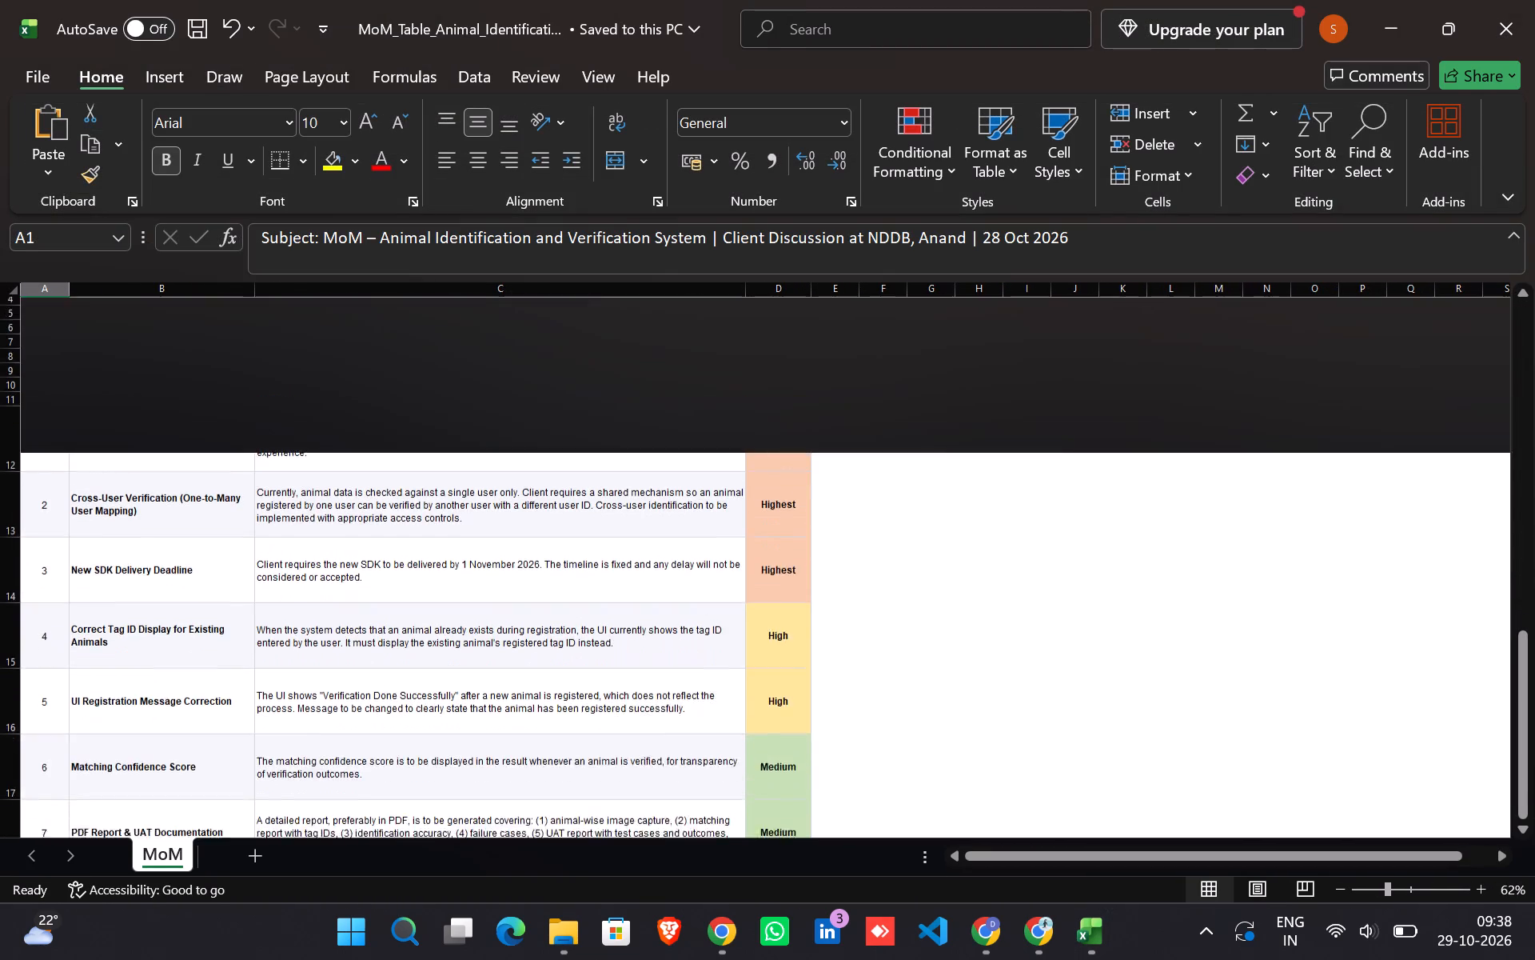
{"action": "scroll", "coordinate": [393, 495], "scroll_direction": "down", "scroll_amount": 2}
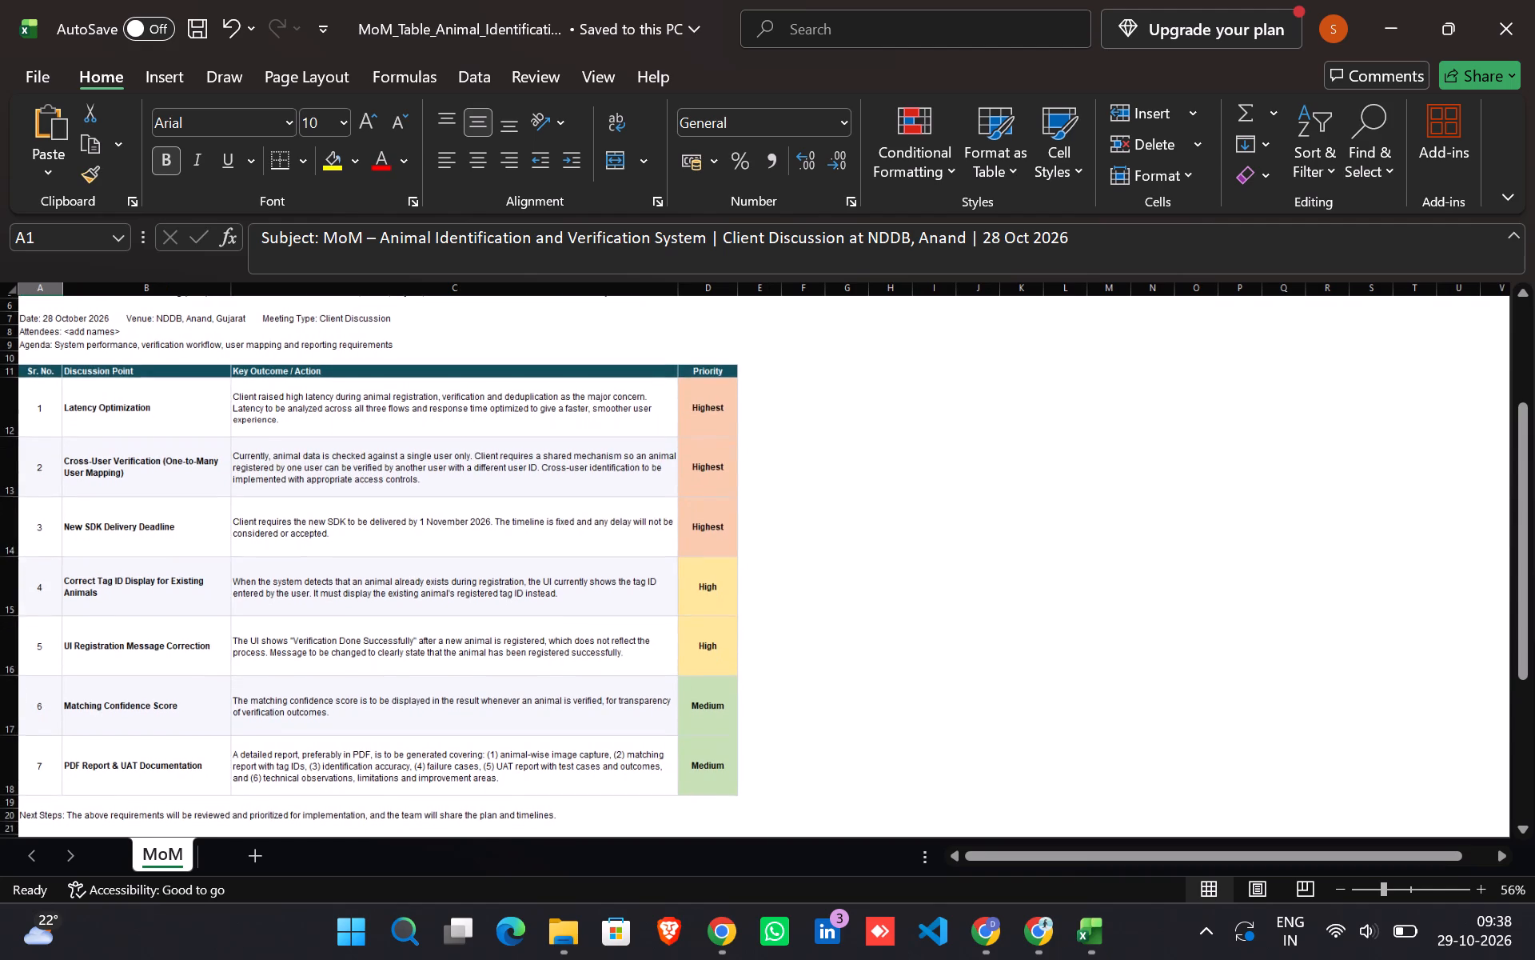
{"action": "scroll", "coordinate": [393, 495], "scroll_direction": "down", "scroll_amount": 1}
Close the older MoM_Table_Animal_Identification workbook, which still contains the Simplified Verification Process row, without saving its changes.
{"action": "key", "text": "alt+Tab"}
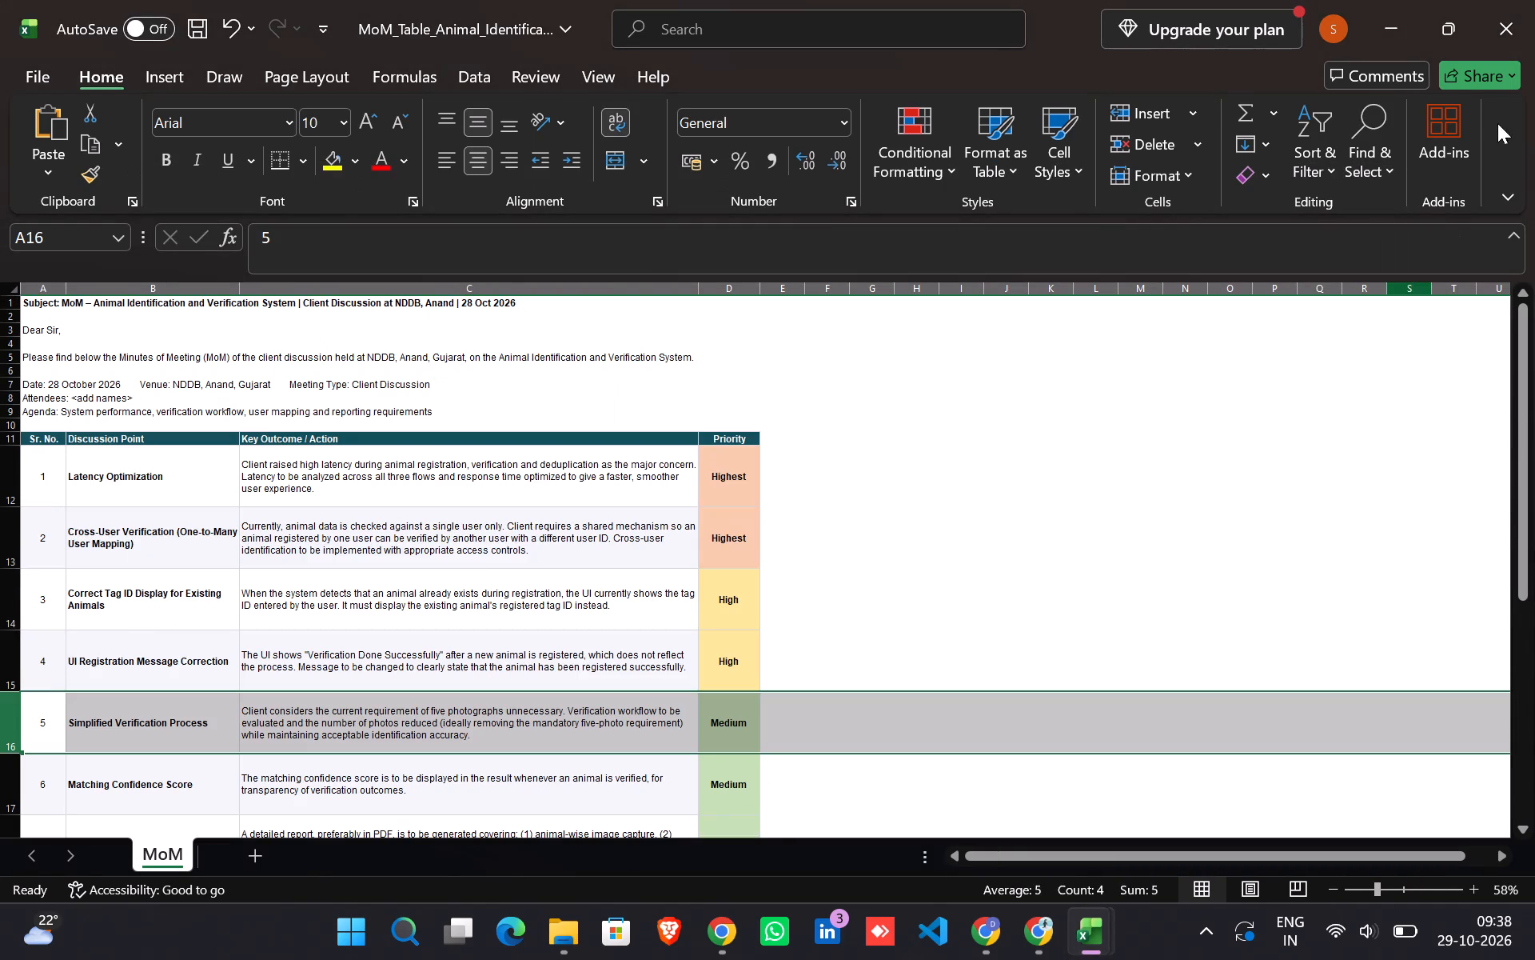
{"action": "left_click", "coordinate": [1534, 0]}
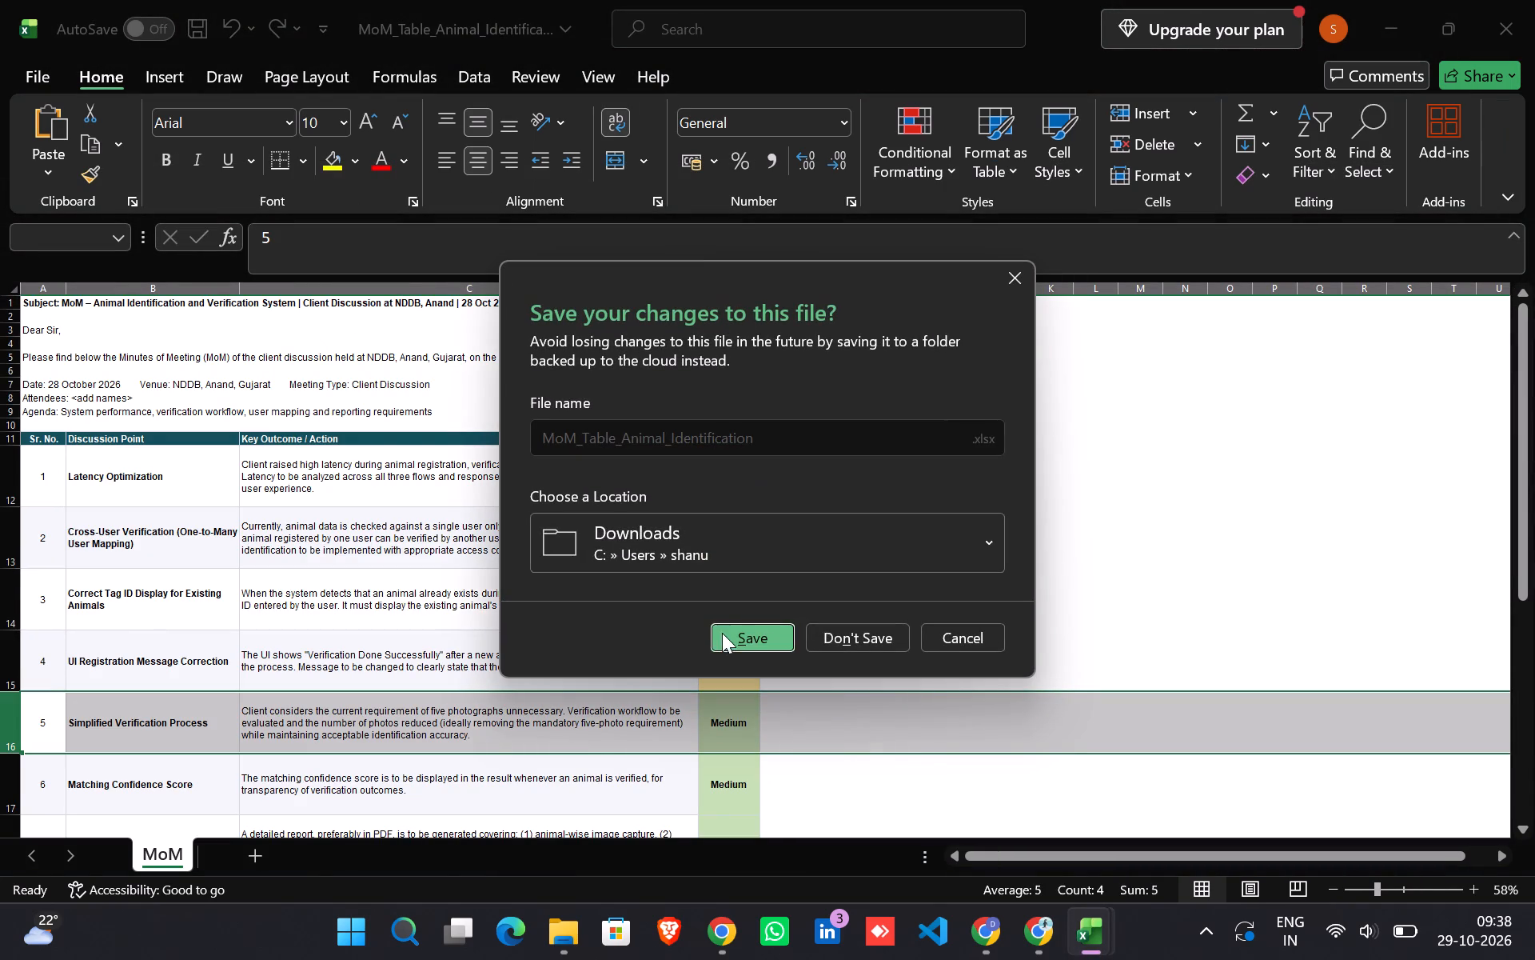
{"action": "left_click", "coordinate": [871, 636]}
Switch to the Attendance window in Chrome, go to the Google Sheets file list, and open today's Monthly_Performance_Evaluation.xlsx.
{"action": "key", "text": "alt+Tab"}
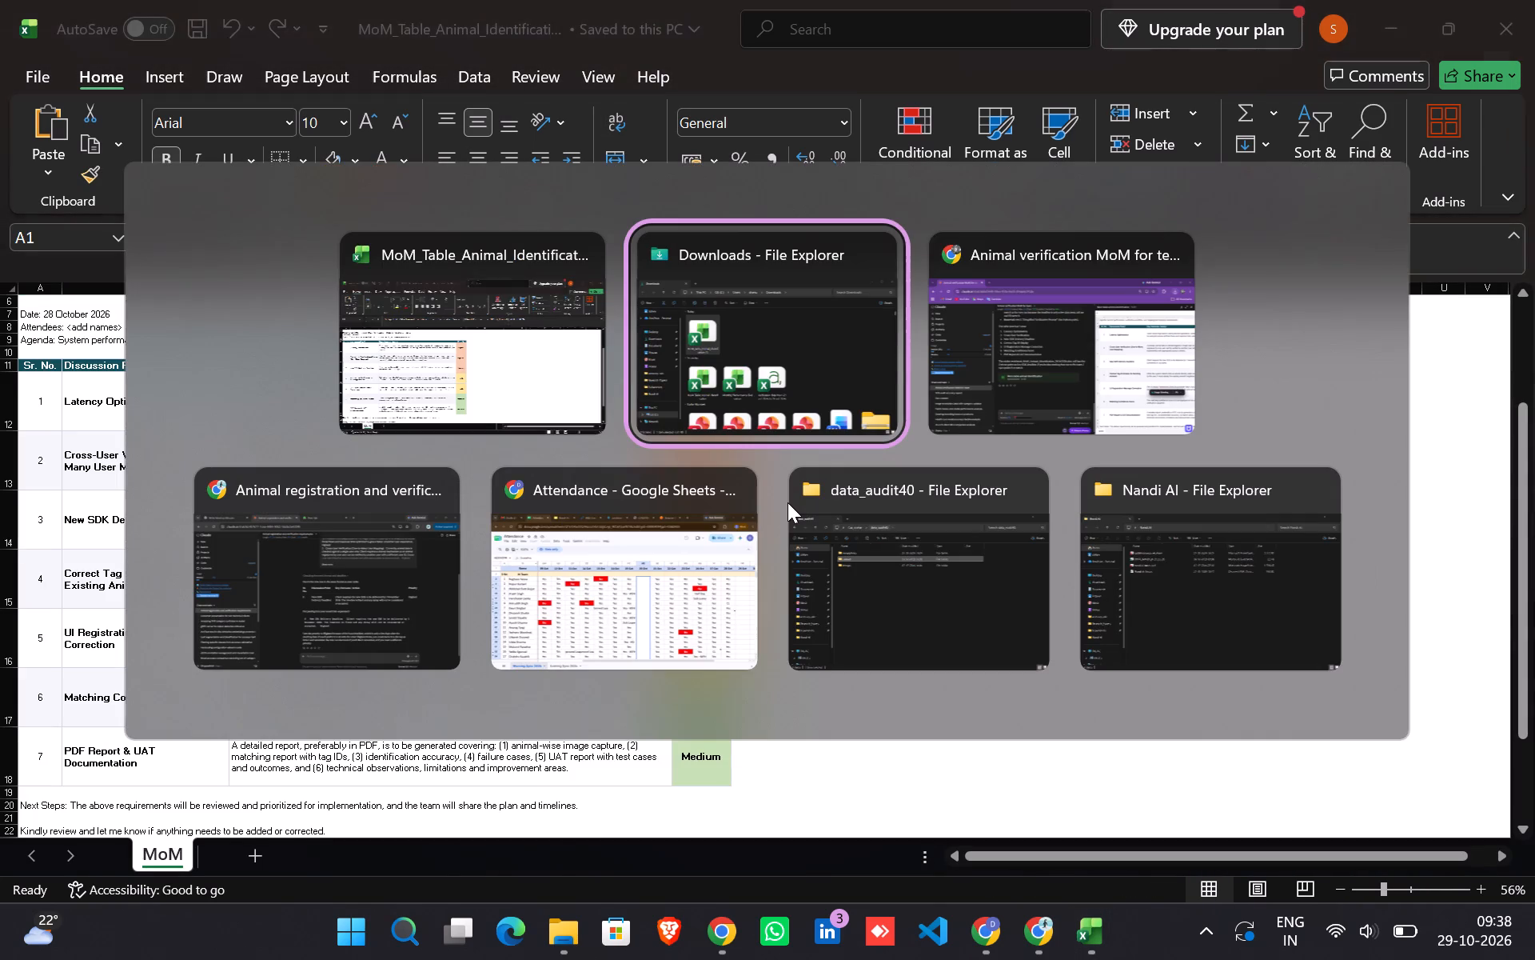
{"action": "key", "text": "alt+Tab"}
{"action": "key", "text": "alt+Tab"}
{"action": "key", "text": "alt+Tab"}
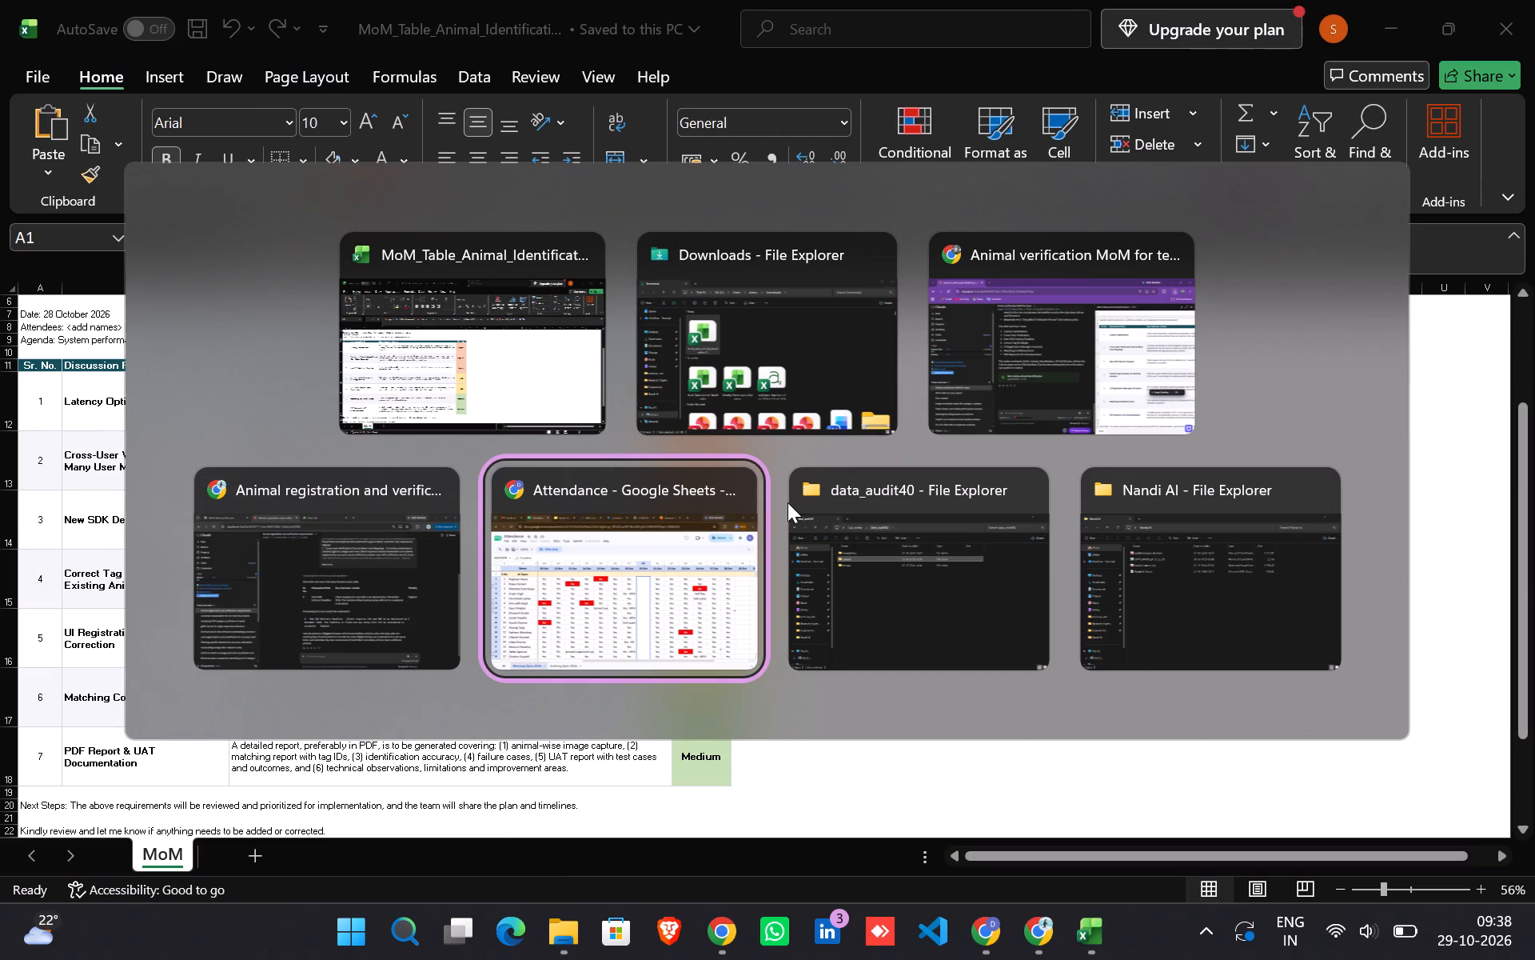
{"action": "left_click", "coordinate": [54, 158]}
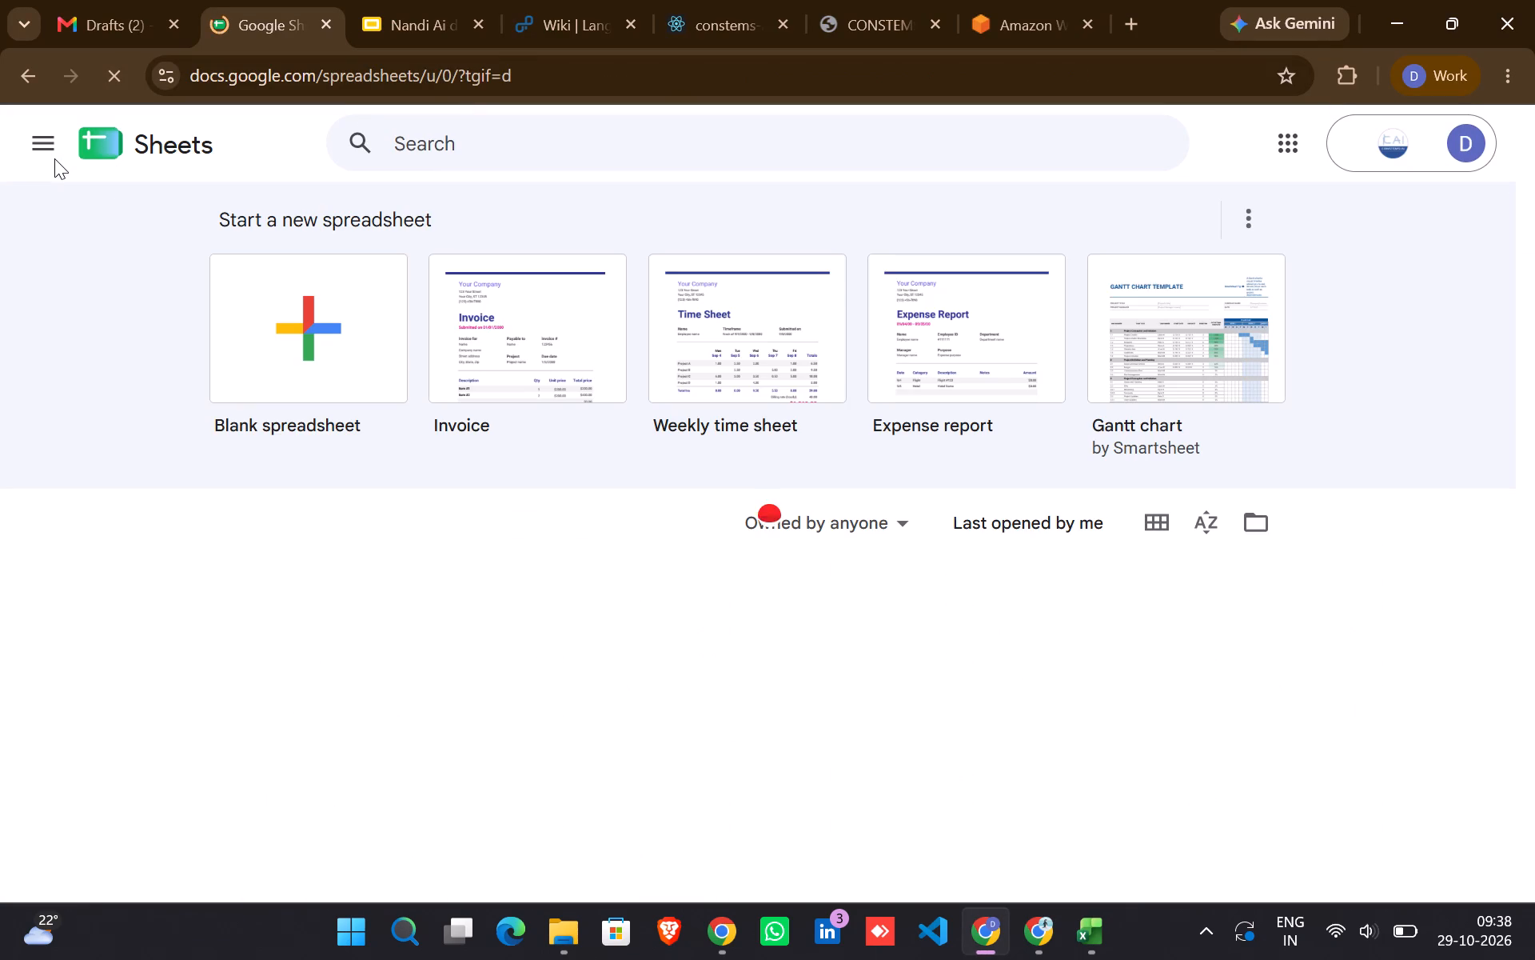
{"action": "scroll", "coordinate": [399, 480], "scroll_direction": "down", "scroll_amount": 1}
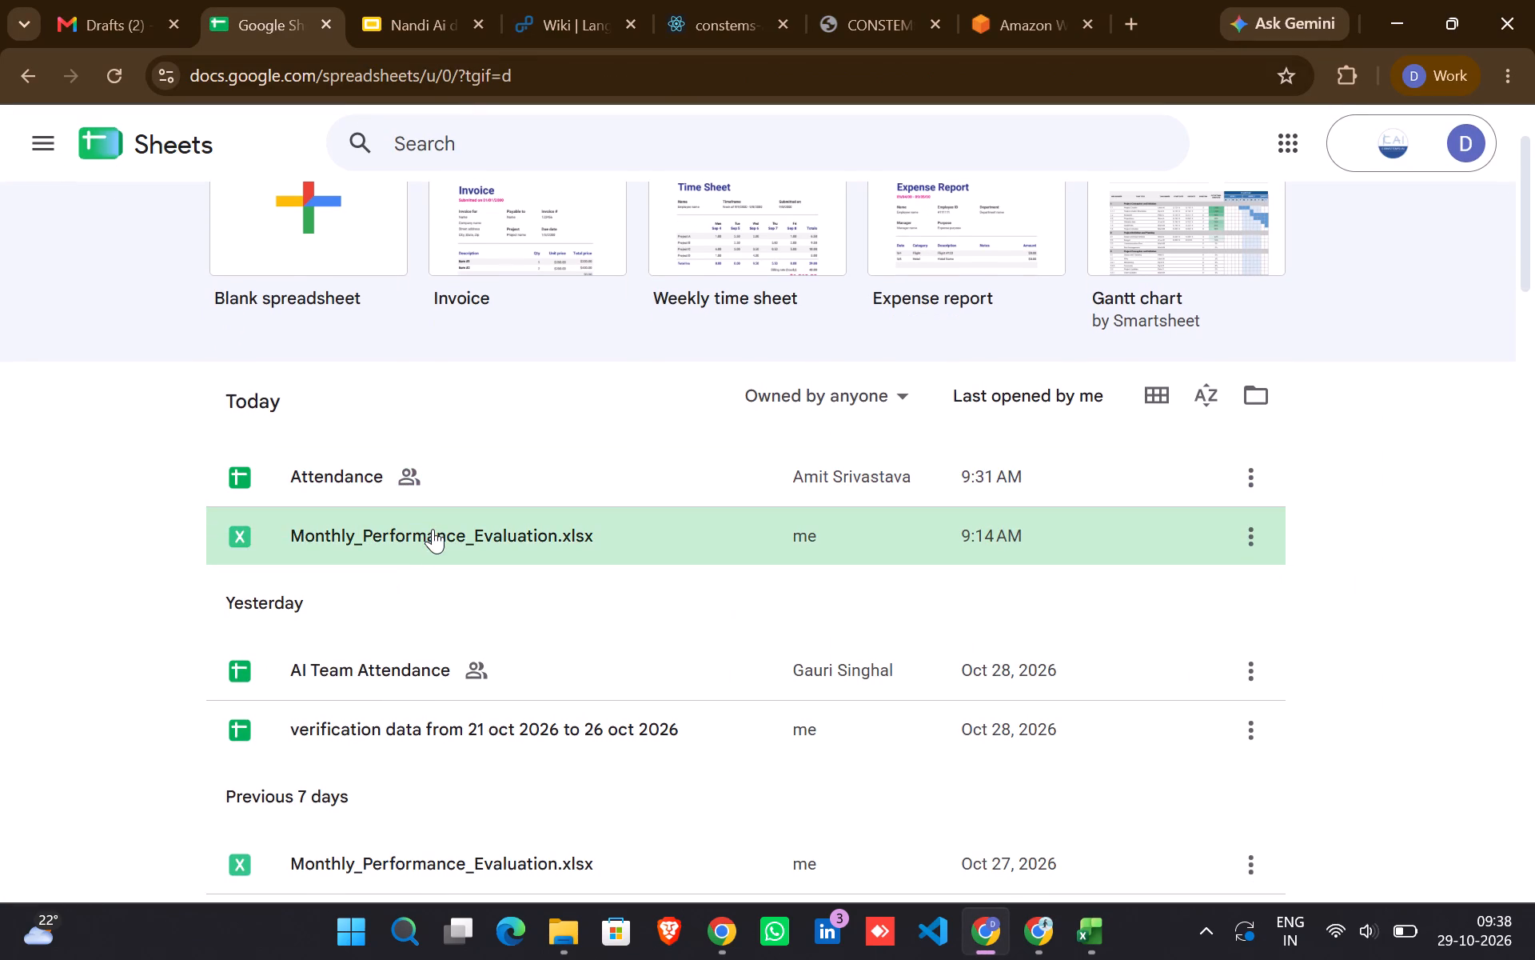
{"action": "left_click", "coordinate": [433, 529]}
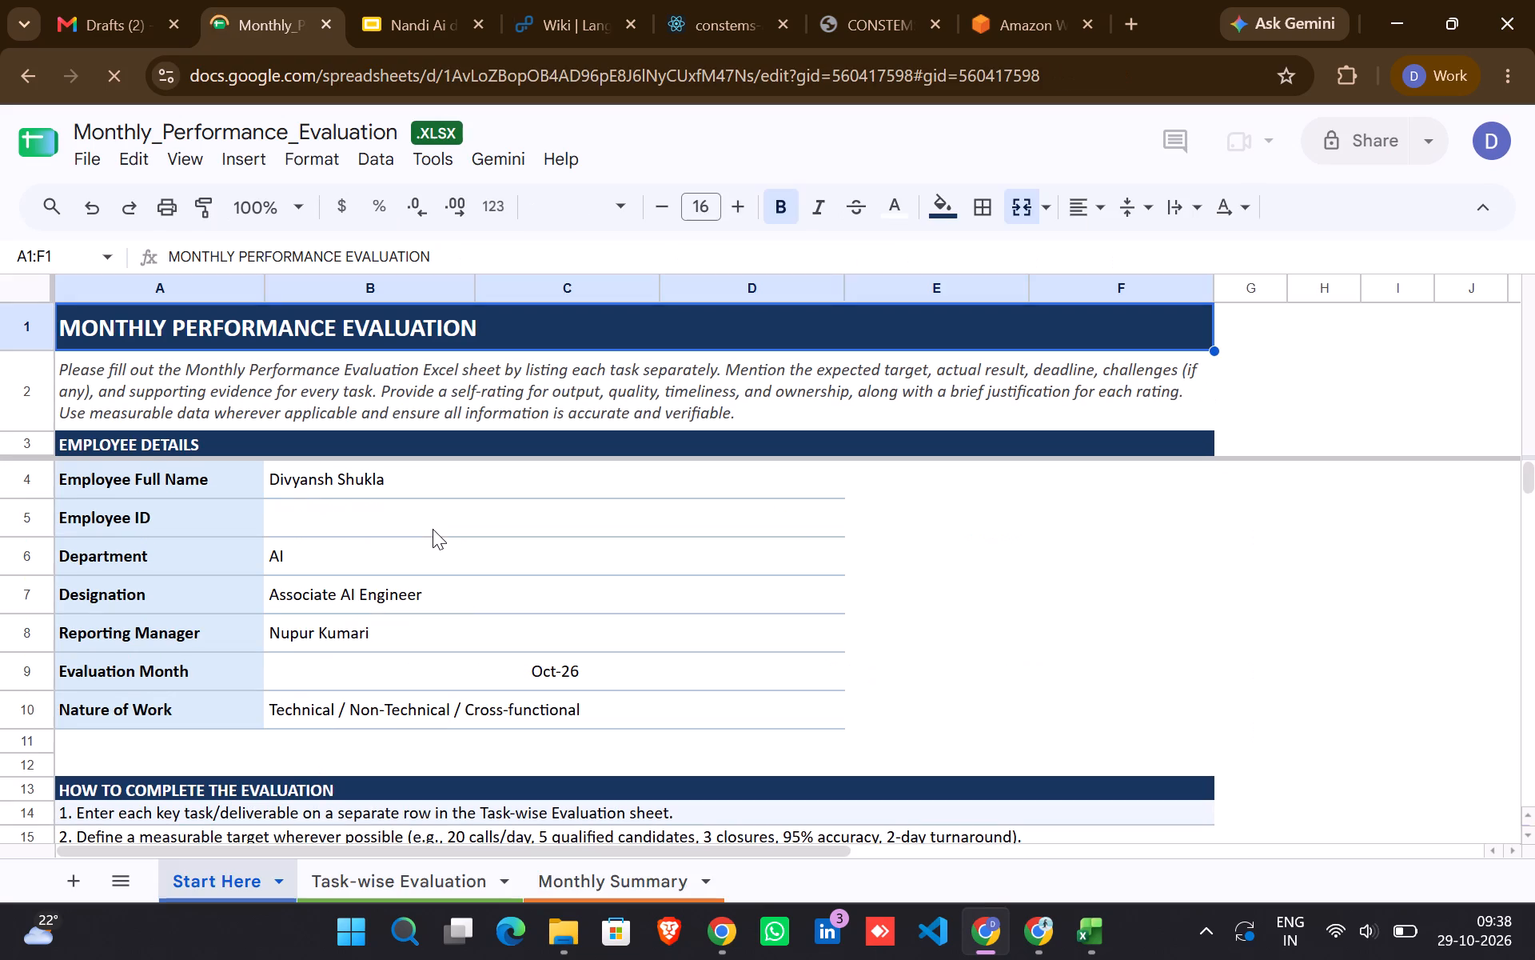
Add a blank sheet to Monthly_Performance_Evaluation and move it to the end, after Monthly Summary.
{"action": "left_click", "coordinate": [66, 890]}
{"action": "left_click_drag", "start_coordinate": [337, 876], "coordinate": [961, 866]}
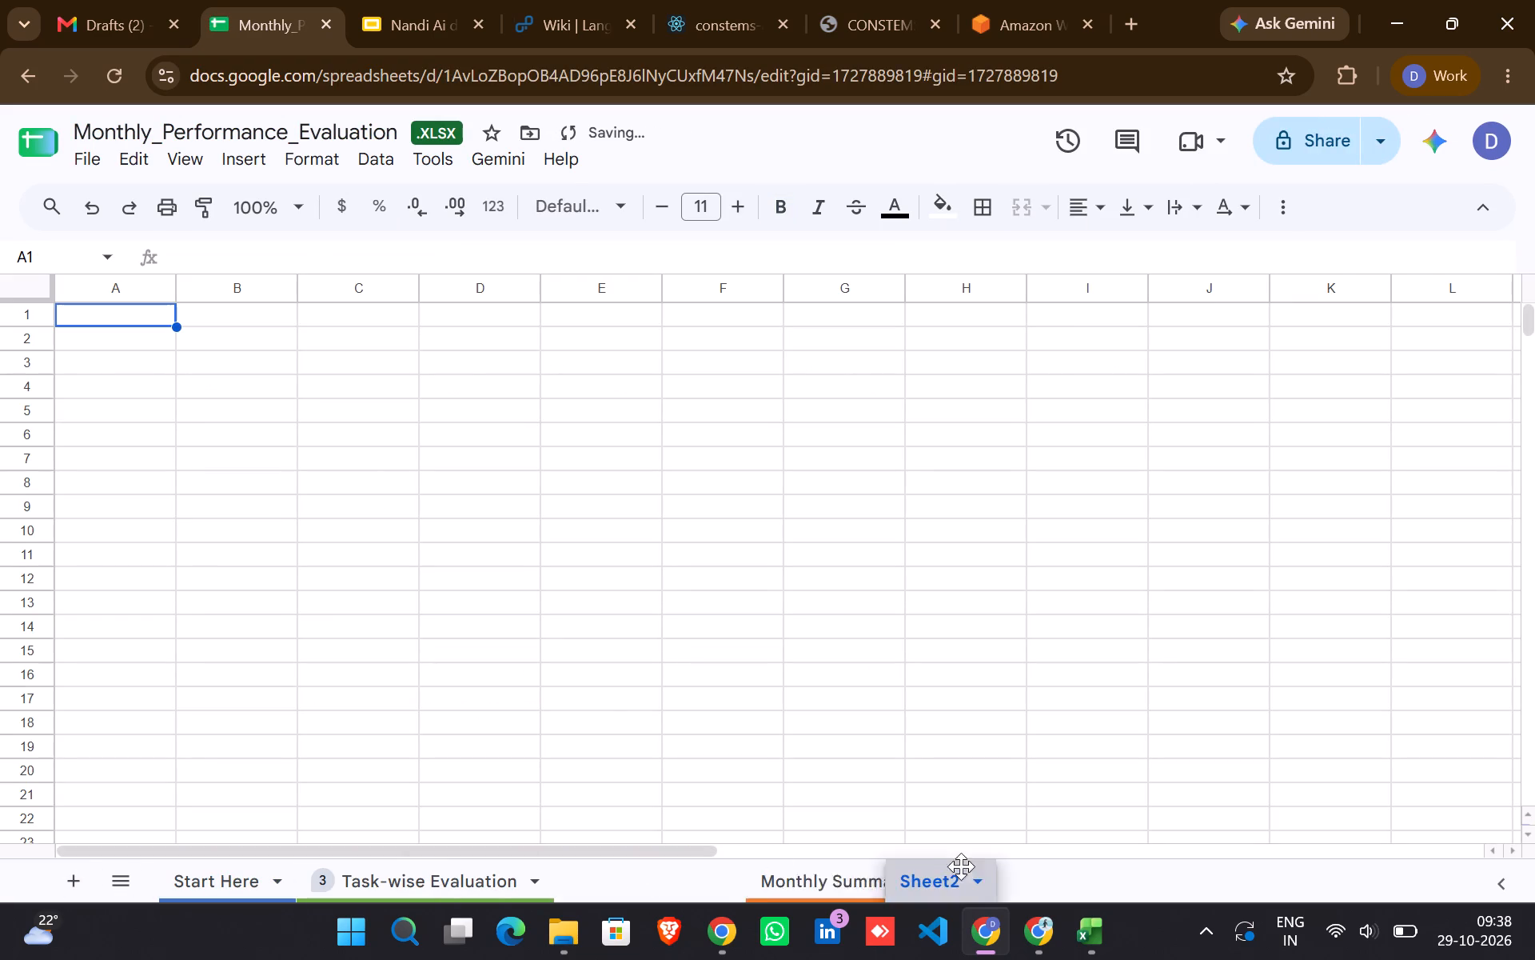
{"action": "left_click_drag", "start_coordinate": [961, 866], "coordinate": [966, 862]}
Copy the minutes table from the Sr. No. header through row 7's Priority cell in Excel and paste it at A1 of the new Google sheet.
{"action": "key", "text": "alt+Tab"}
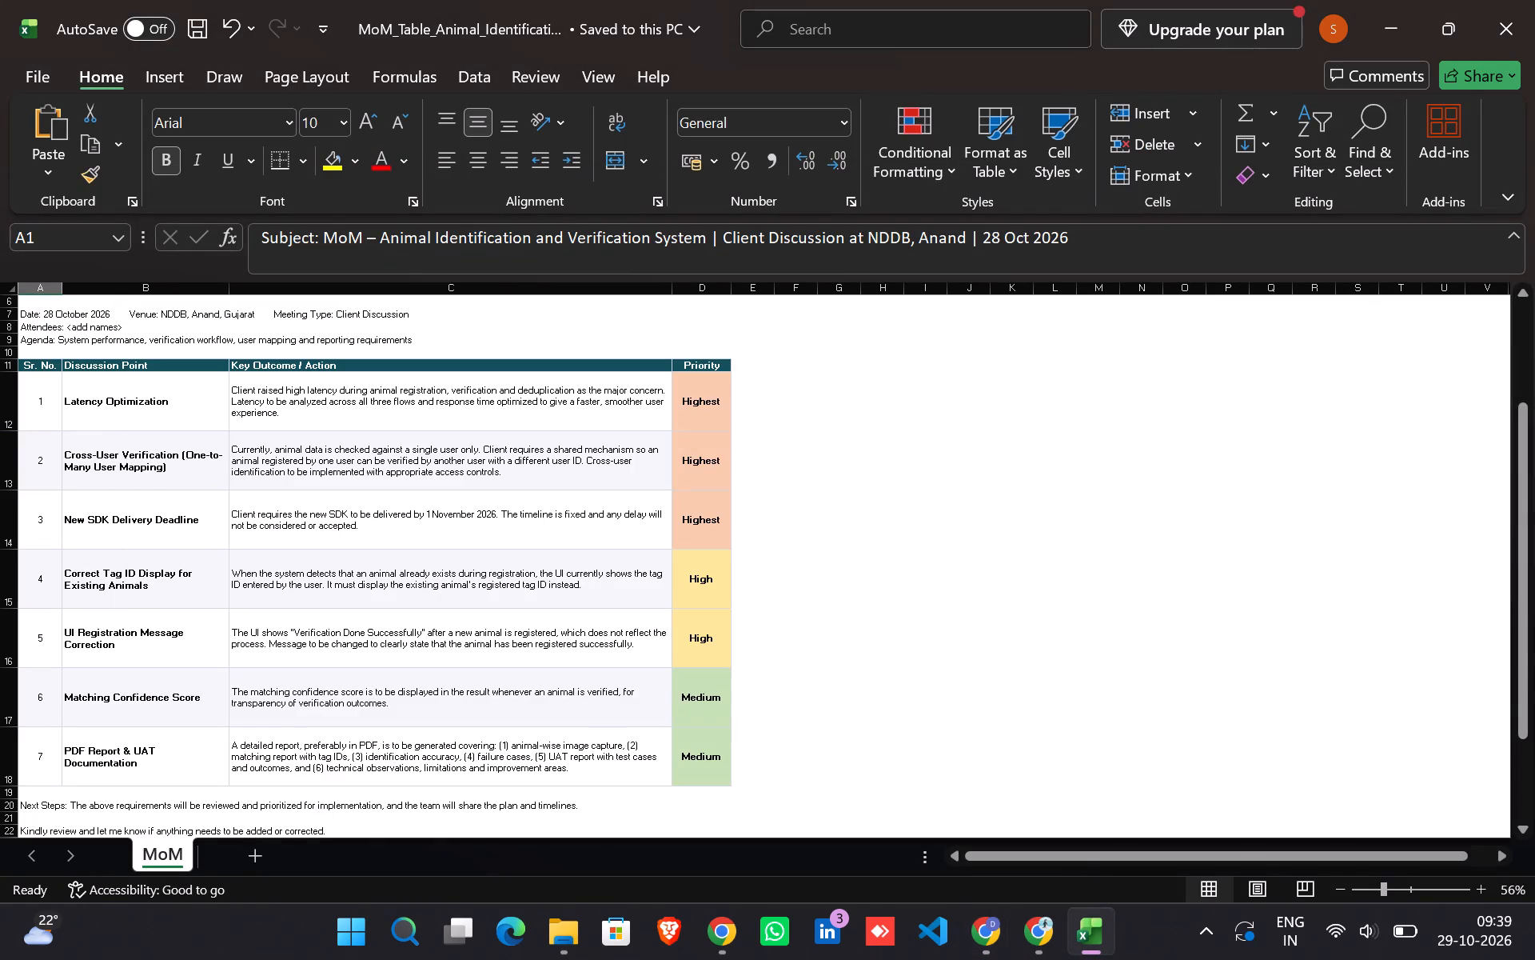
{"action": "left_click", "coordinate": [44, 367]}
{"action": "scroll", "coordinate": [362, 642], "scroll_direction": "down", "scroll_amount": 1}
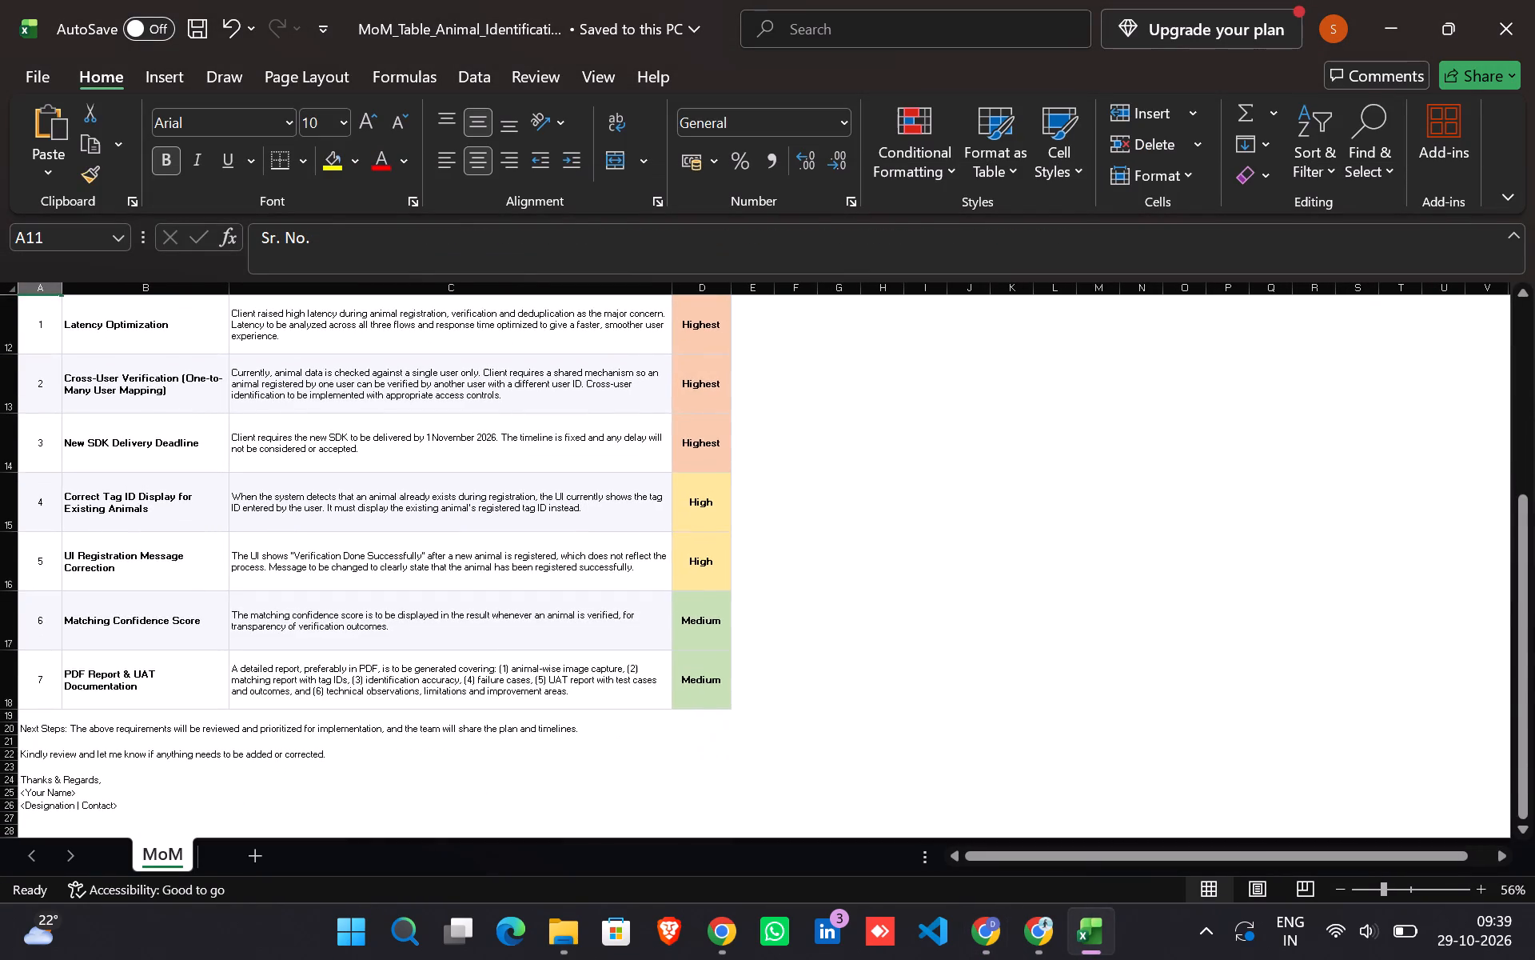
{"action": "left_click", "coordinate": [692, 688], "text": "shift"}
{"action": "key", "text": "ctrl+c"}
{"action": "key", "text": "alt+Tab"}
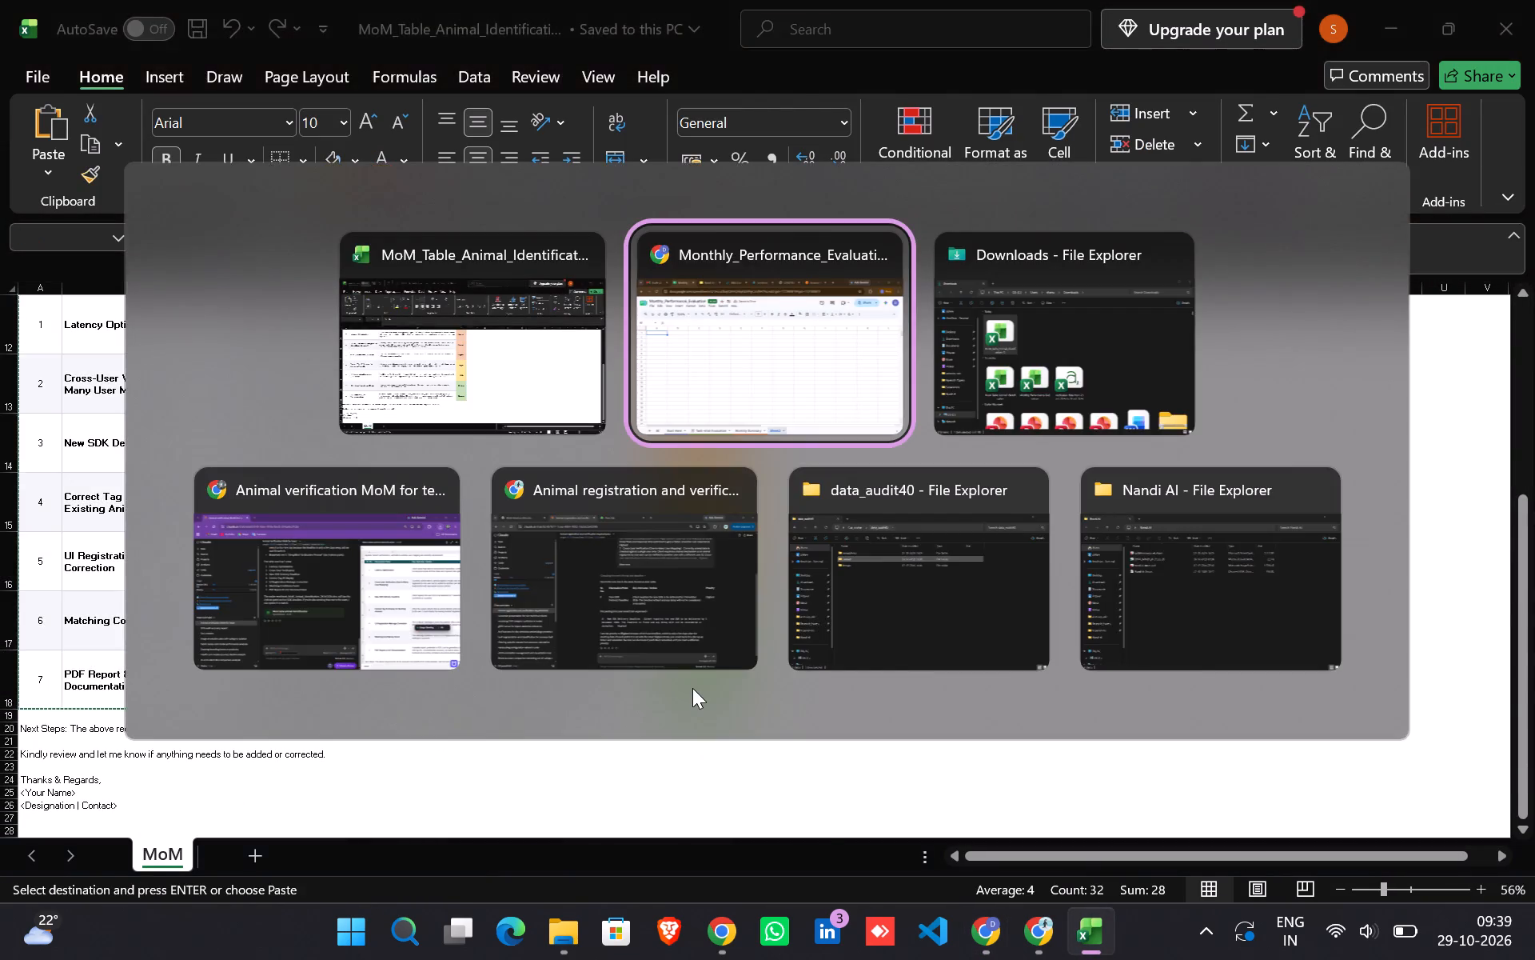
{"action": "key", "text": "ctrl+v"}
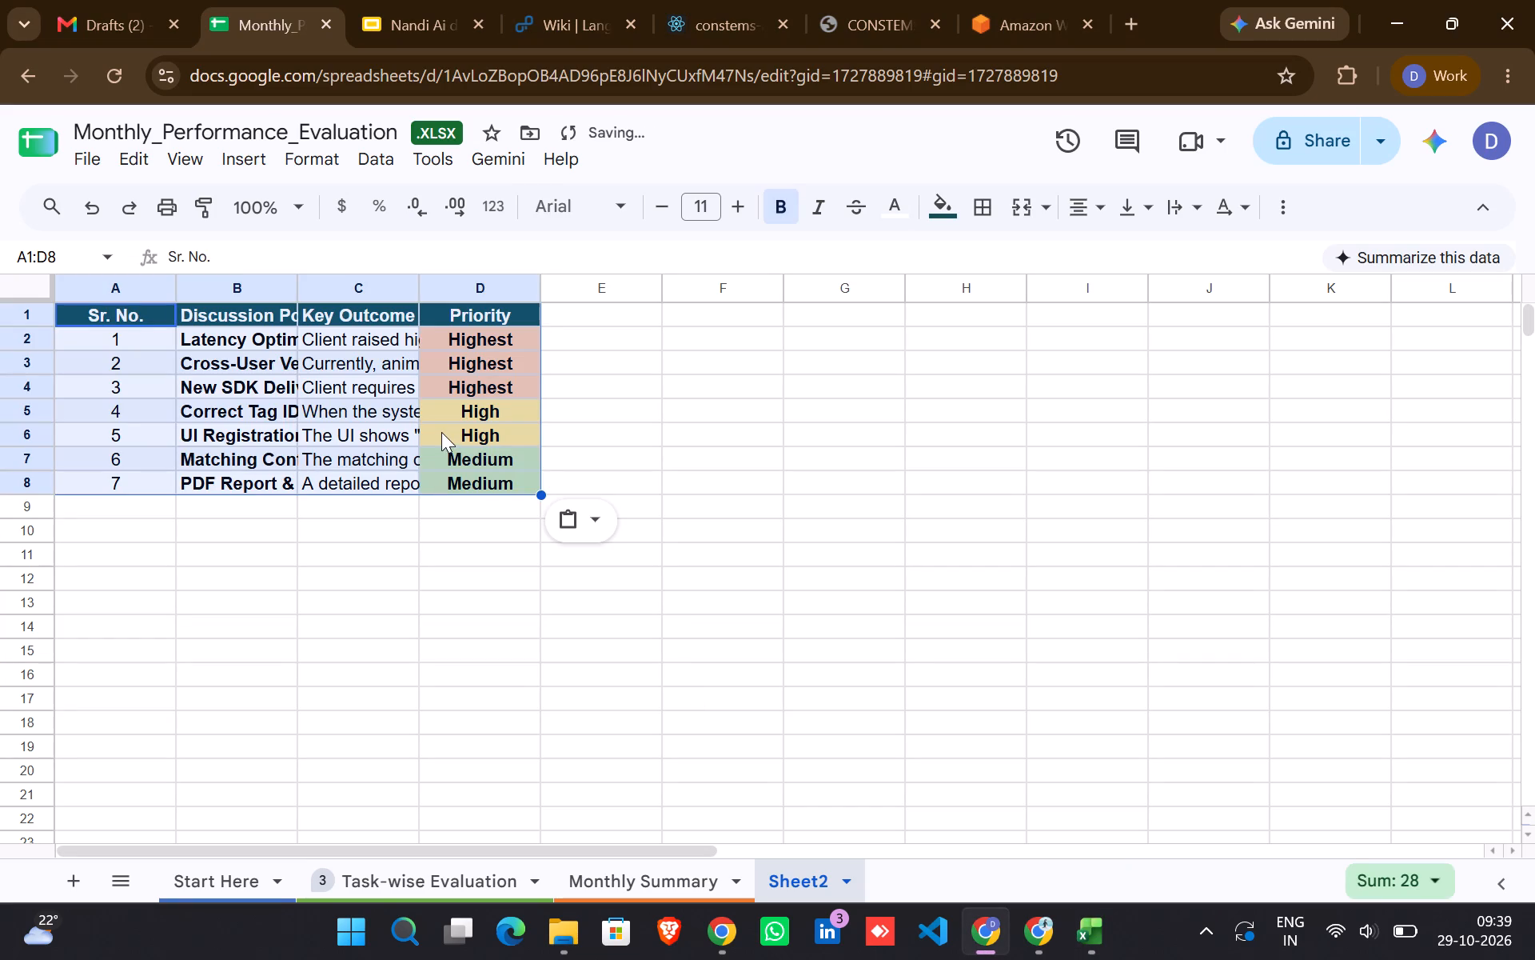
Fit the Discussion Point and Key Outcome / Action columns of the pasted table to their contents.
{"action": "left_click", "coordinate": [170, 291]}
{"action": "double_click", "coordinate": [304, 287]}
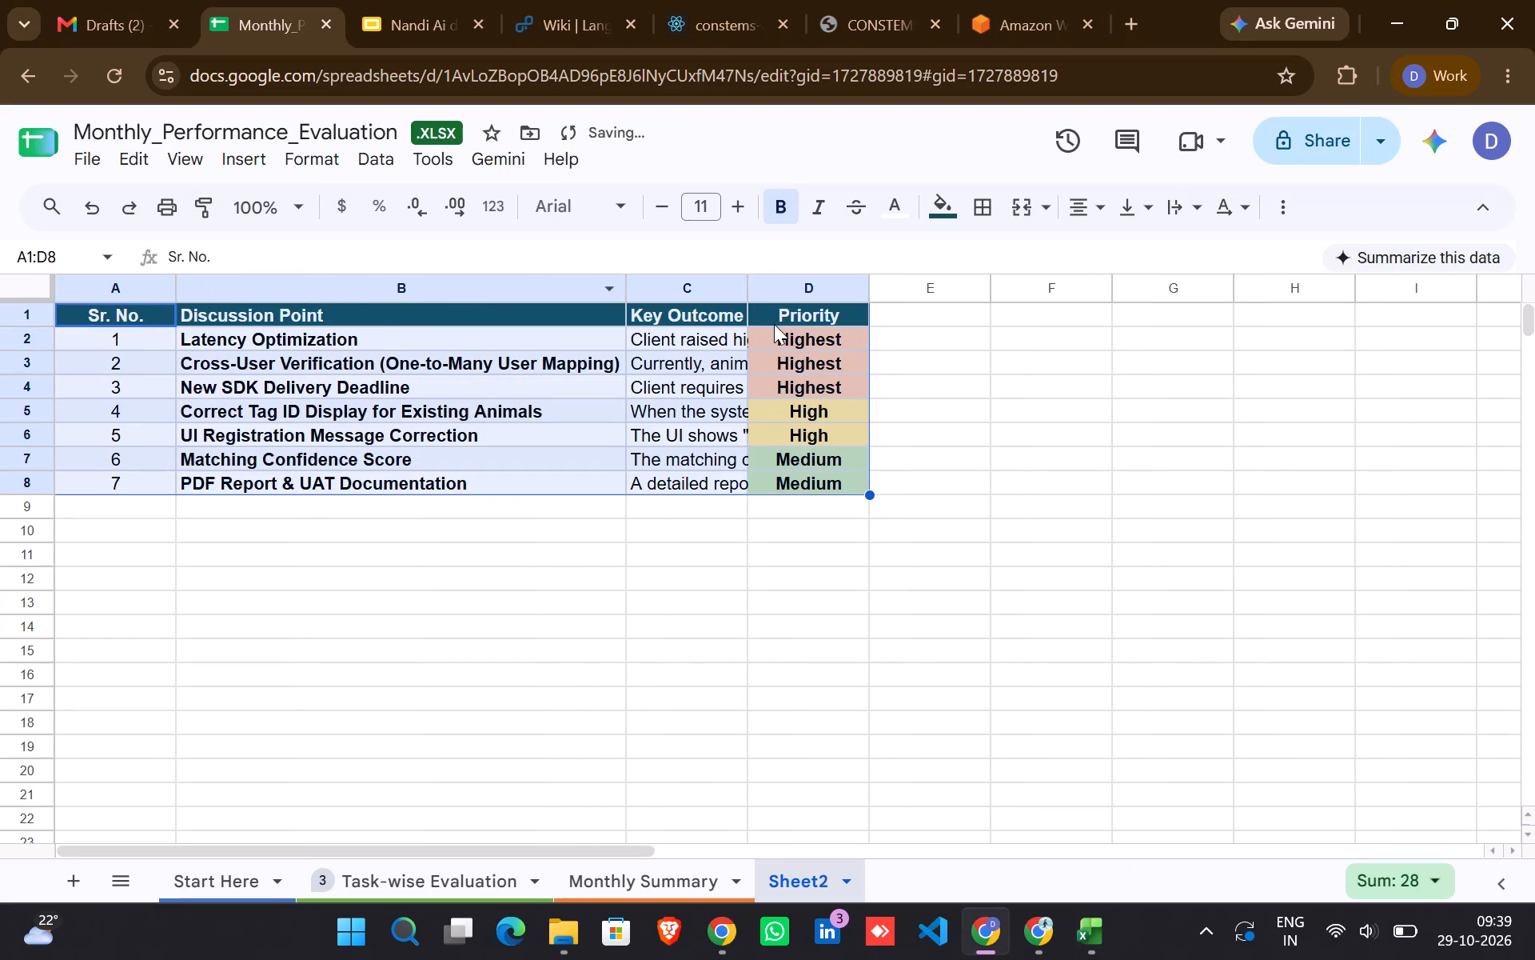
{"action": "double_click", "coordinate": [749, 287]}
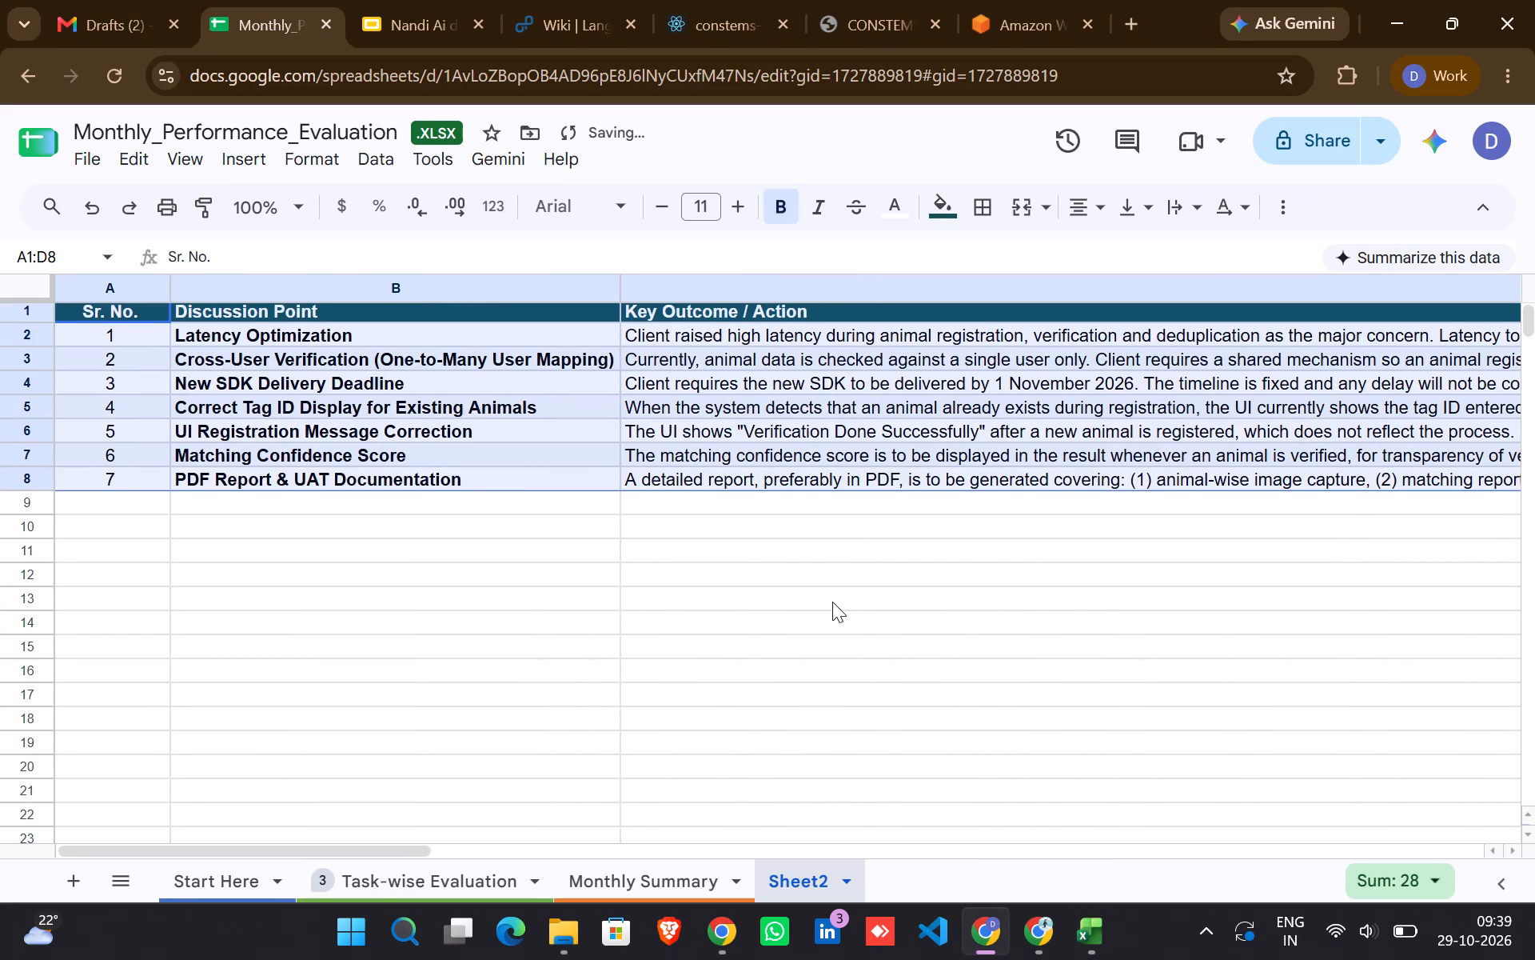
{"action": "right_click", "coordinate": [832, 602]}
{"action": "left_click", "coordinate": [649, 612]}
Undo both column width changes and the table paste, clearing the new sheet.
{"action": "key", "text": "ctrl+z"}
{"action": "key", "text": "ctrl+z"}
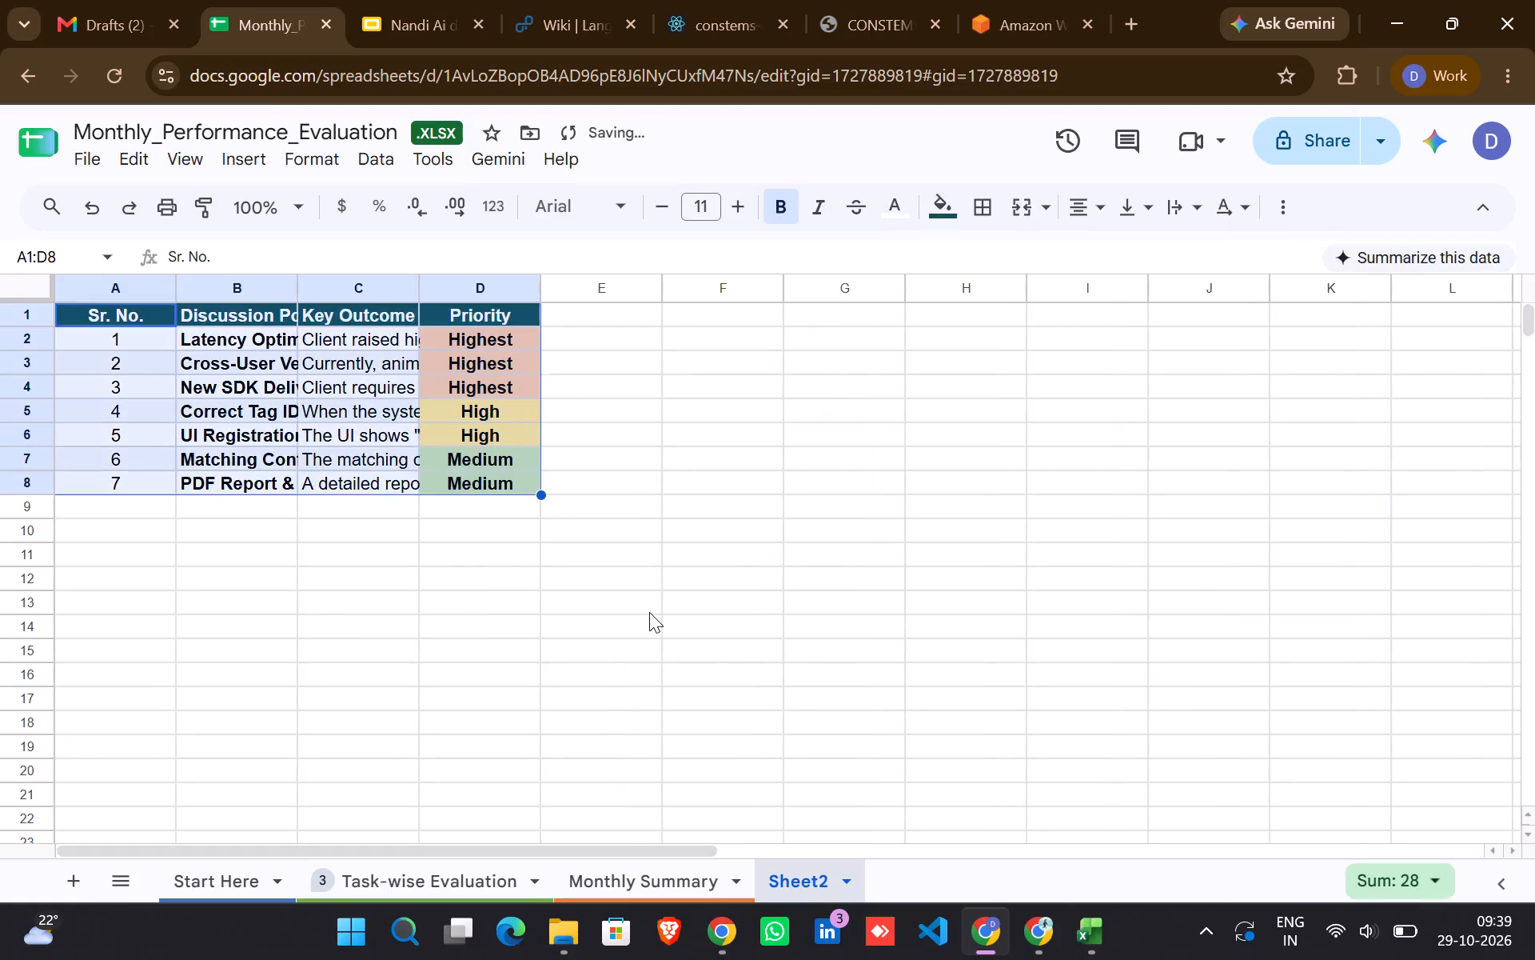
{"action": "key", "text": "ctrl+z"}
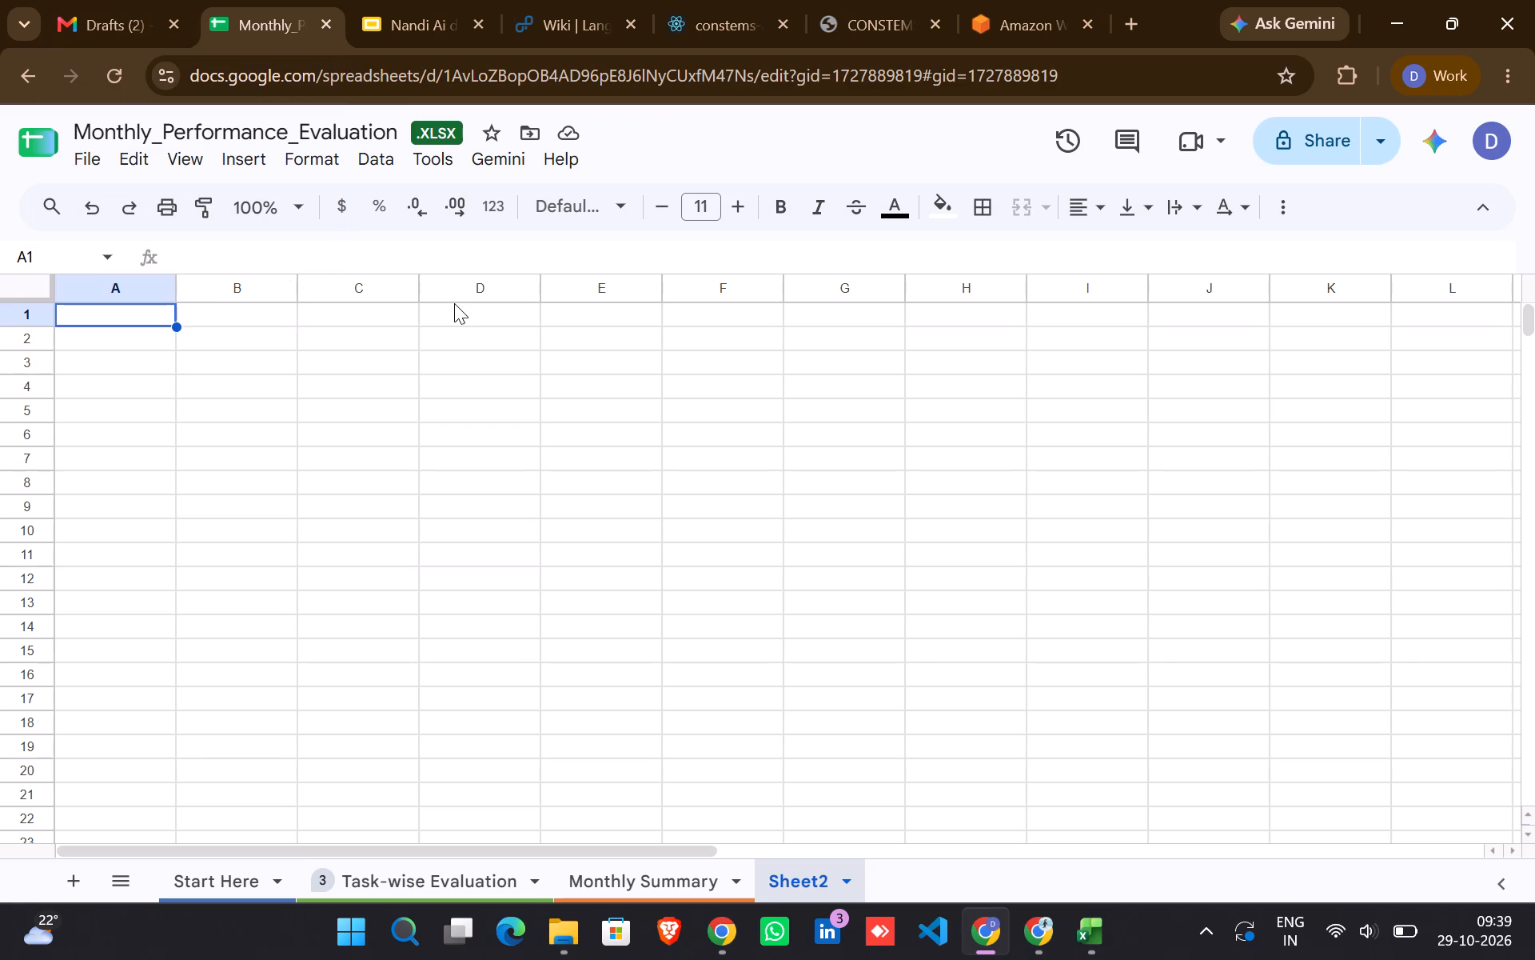
Switch back to the MoM workbook in Excel and view the minutes table with its subject and introductory lines.
{"action": "scroll", "coordinate": [289, 428], "scroll_direction": "up", "scroll_amount": 1}
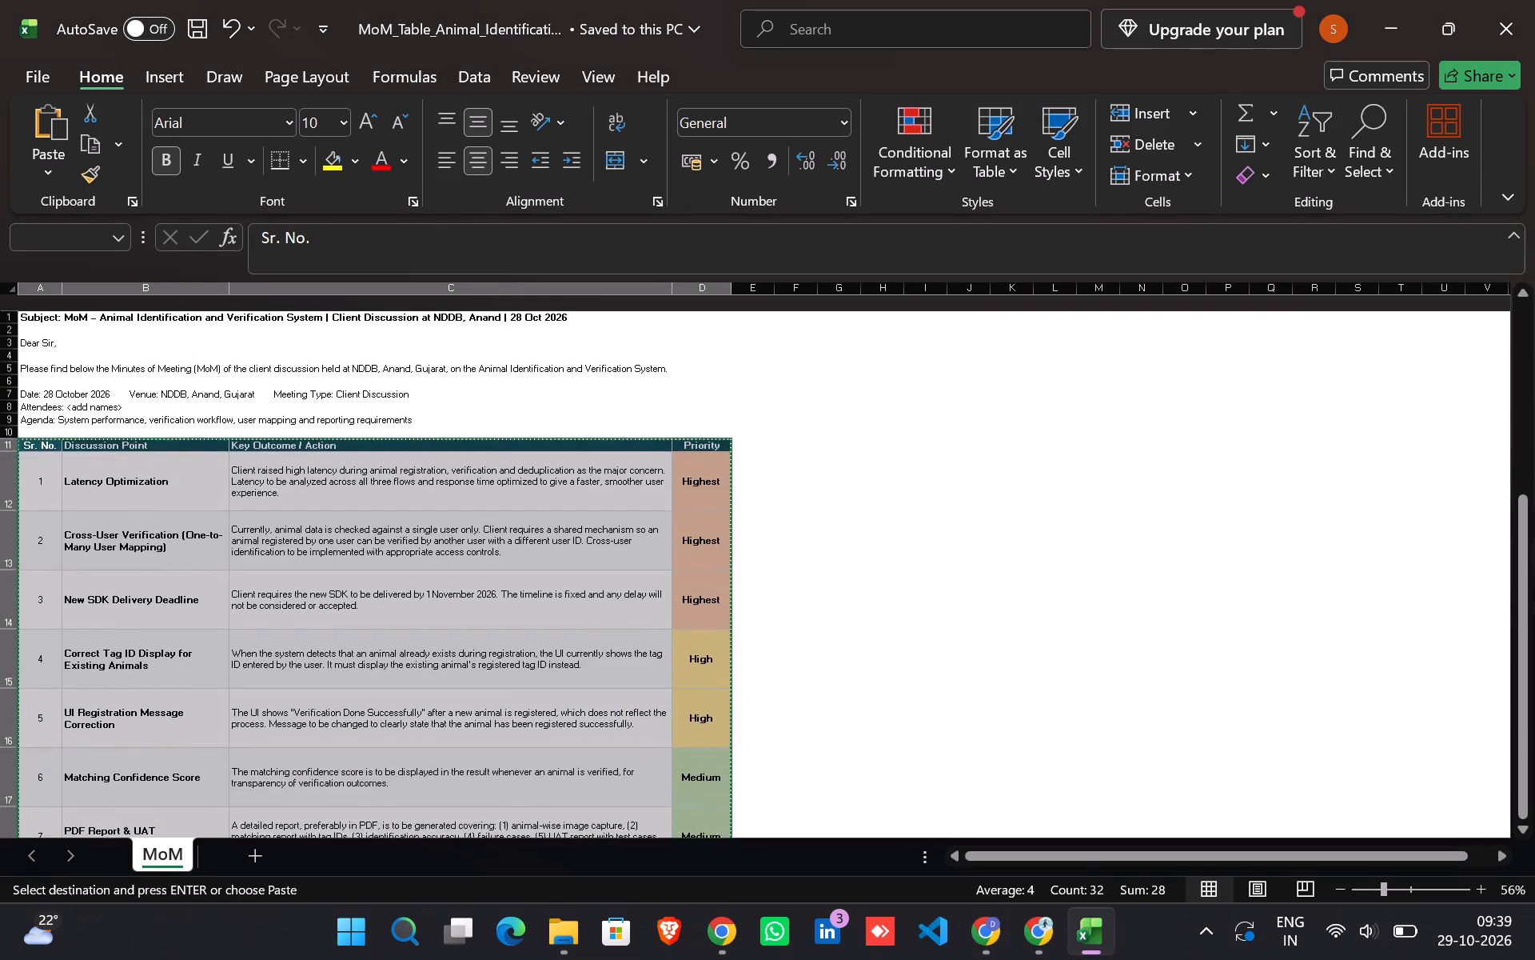
{"action": "scroll", "coordinate": [289, 428], "scroll_direction": "up", "scroll_amount": 1}
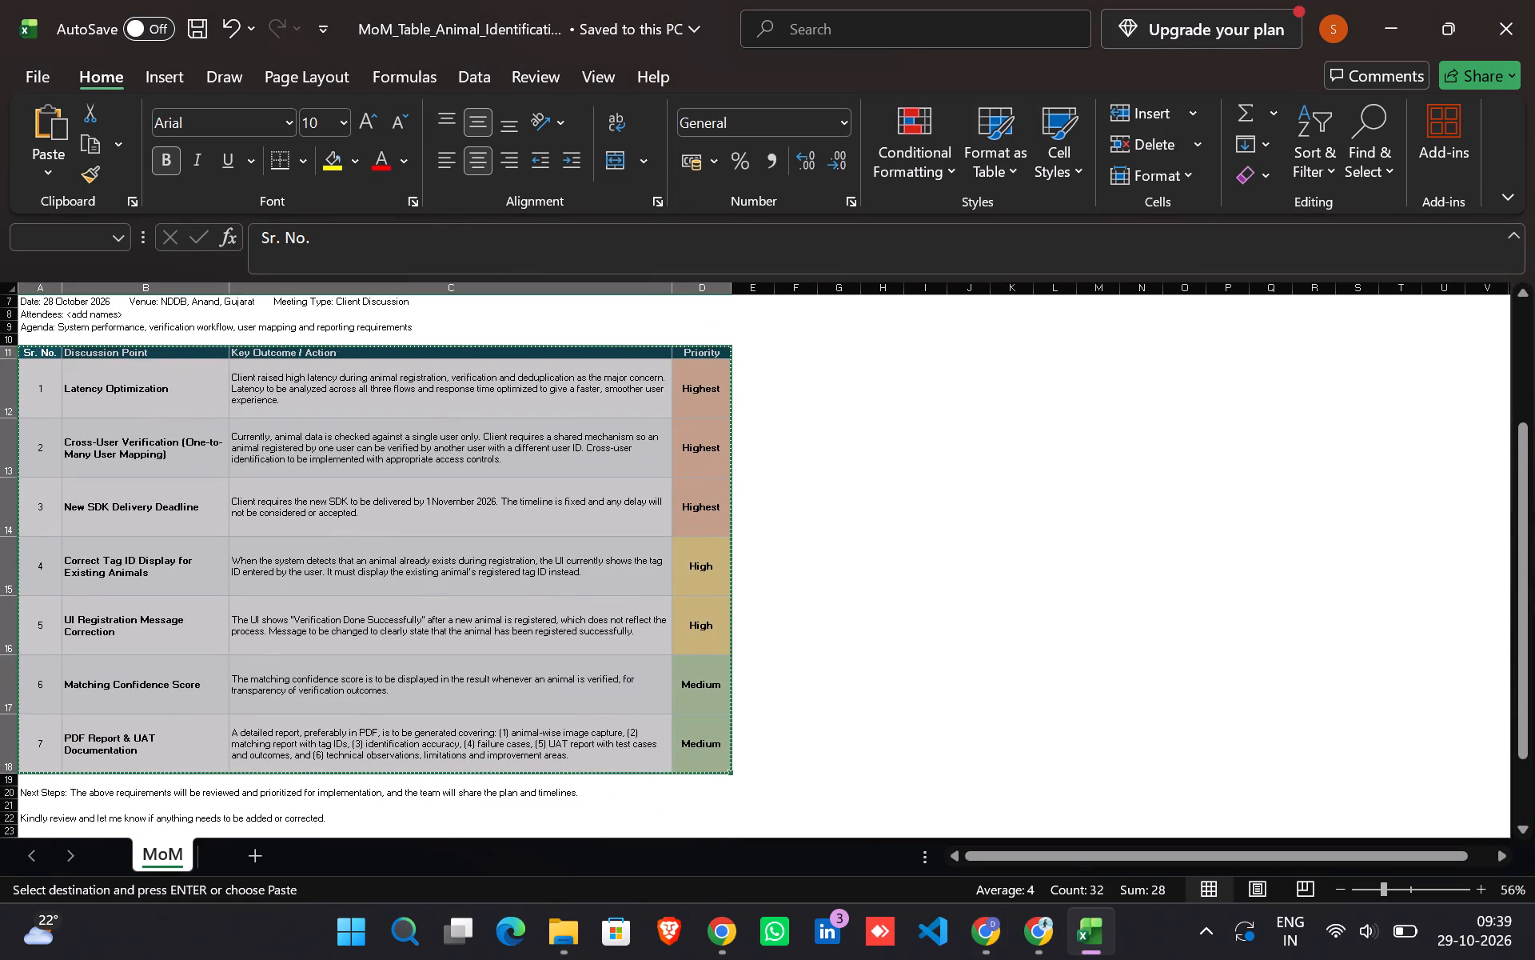
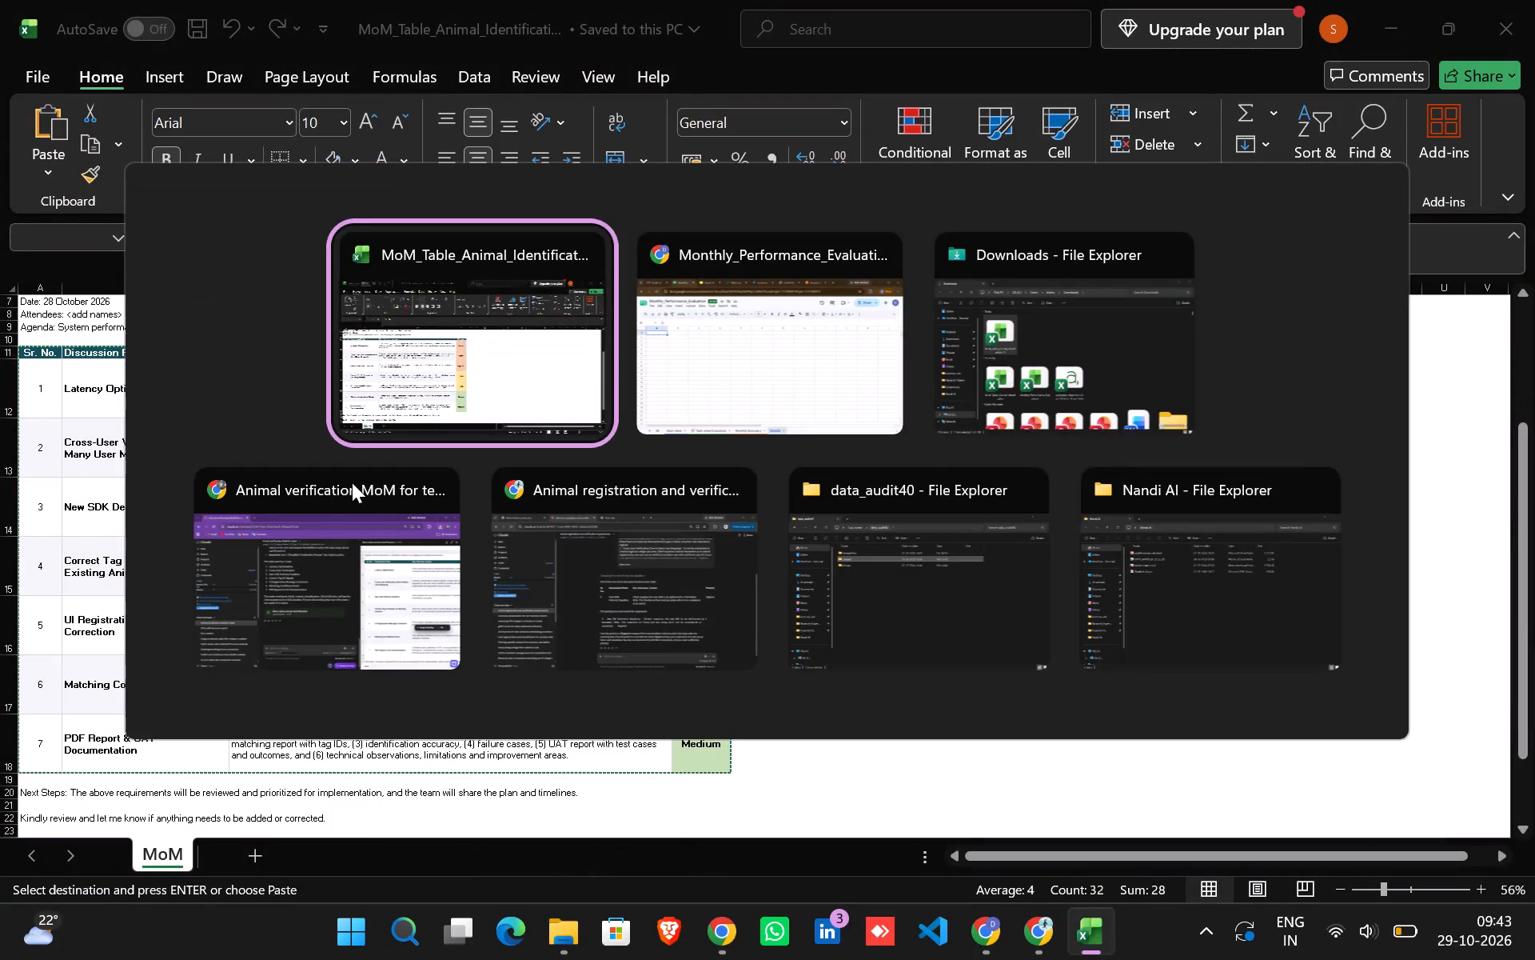
Switch to the Gmail minutes draft and delete the entire discussion table between the date and venue line and the sign-off.
{"action": "left_click", "coordinate": [27, 0]}
{"action": "left_click", "coordinate": [79, 0]}
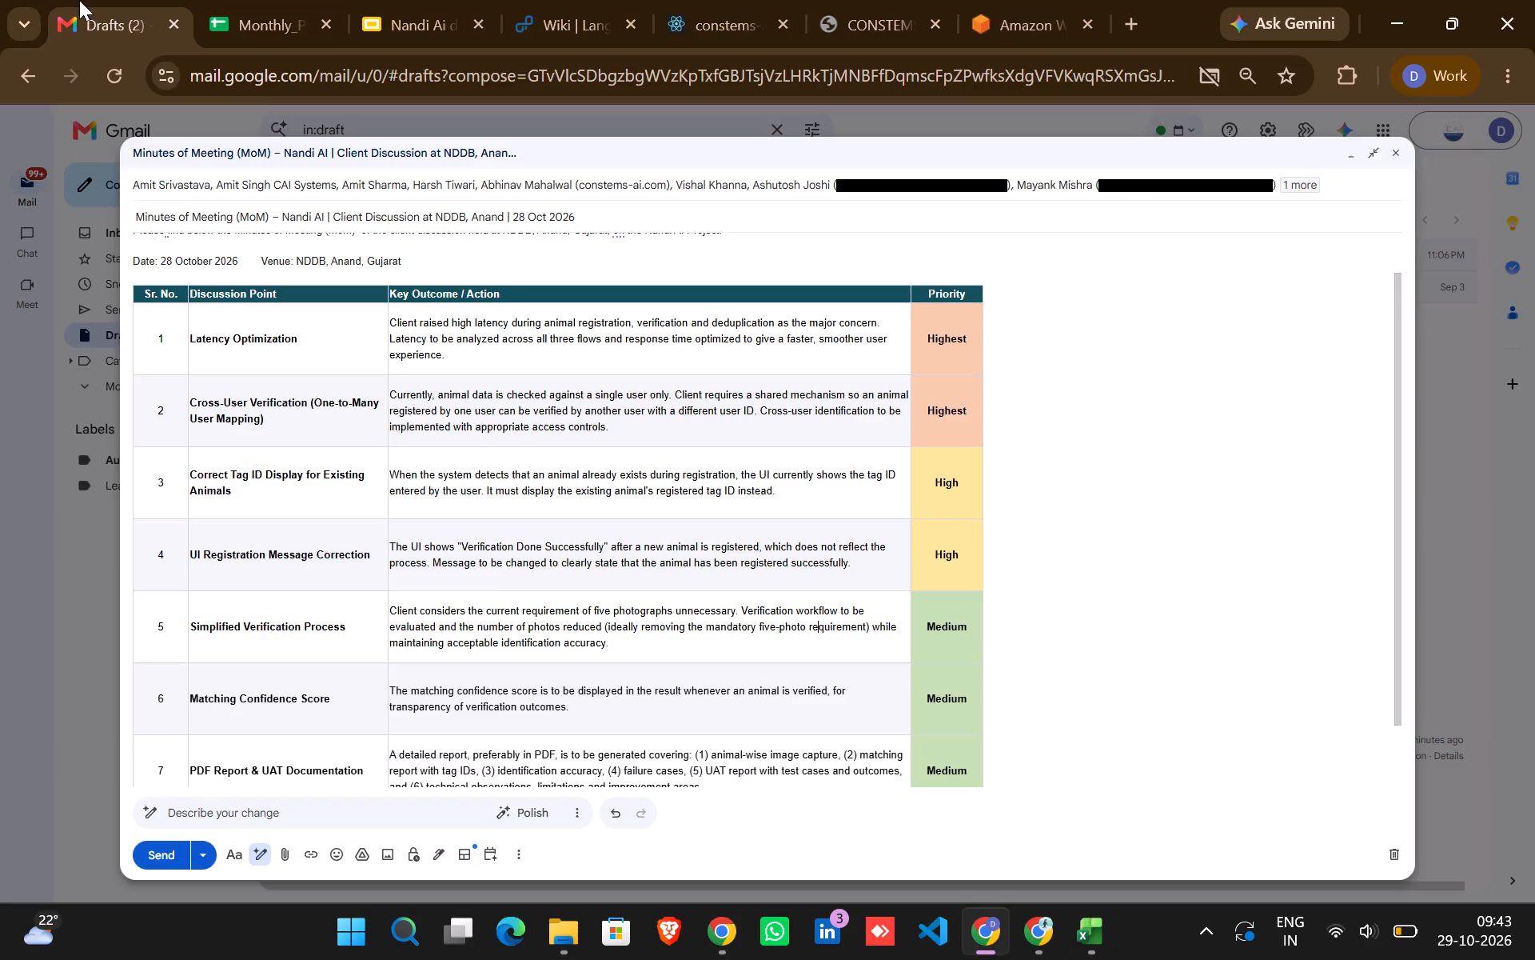
{"action": "scroll", "coordinate": [1104, 576], "scroll_direction": "up", "scroll_amount": 2}
{"action": "scroll", "coordinate": [1104, 576], "scroll_direction": "down", "scroll_amount": 2}
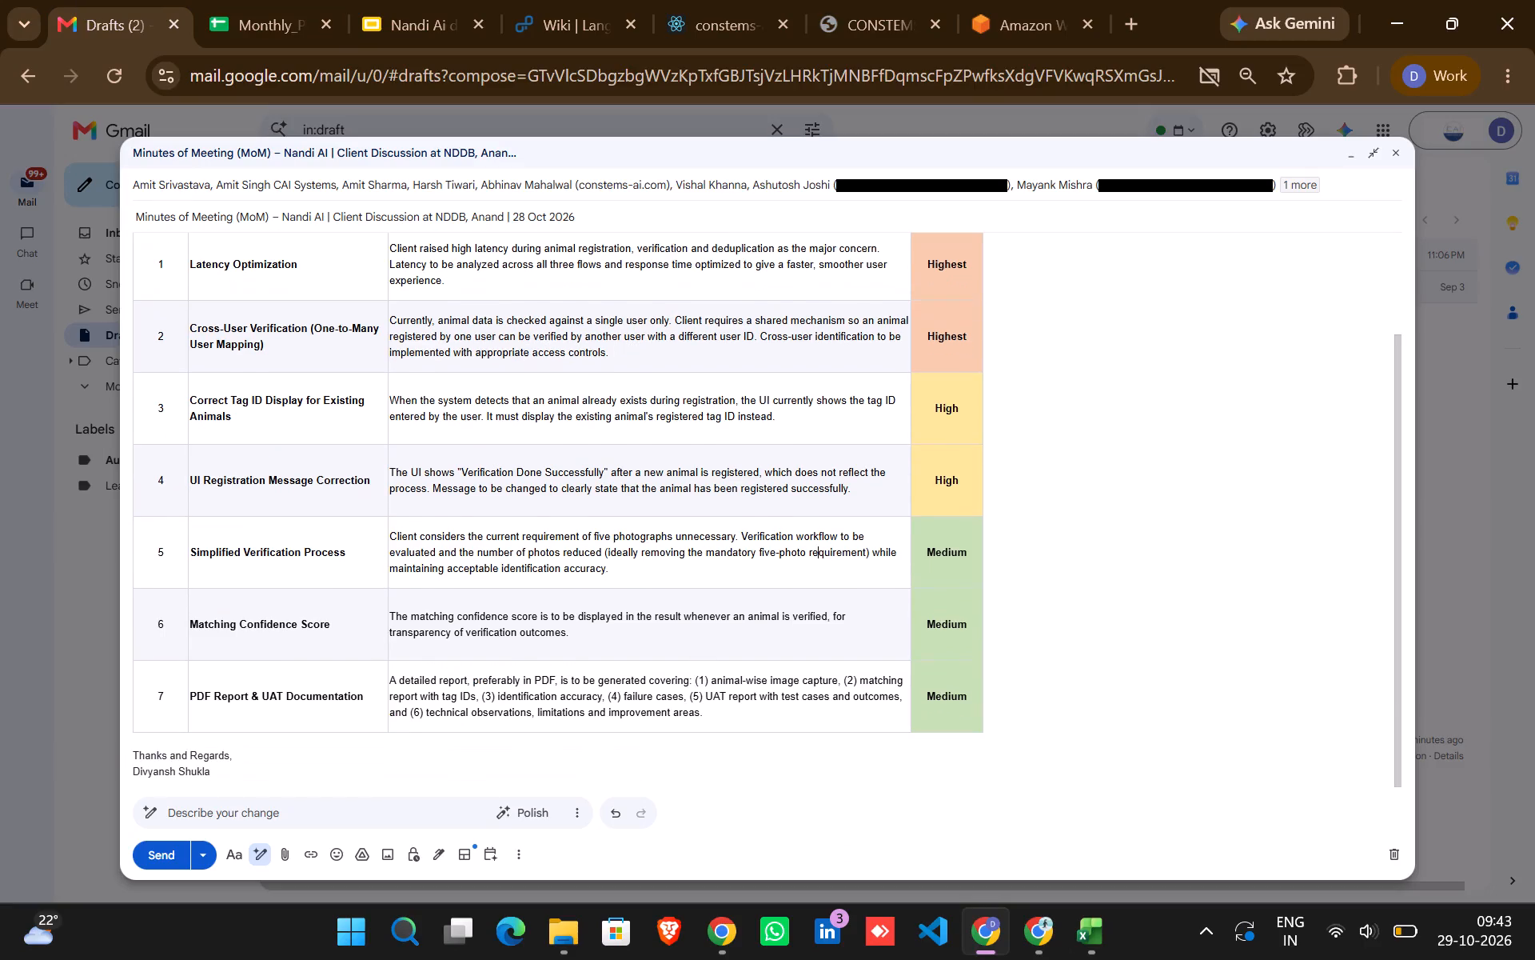
{"action": "left_click", "coordinate": [1007, 713]}
{"action": "left_click_drag", "start_coordinate": [992, 715], "coordinate": [541, 389]}
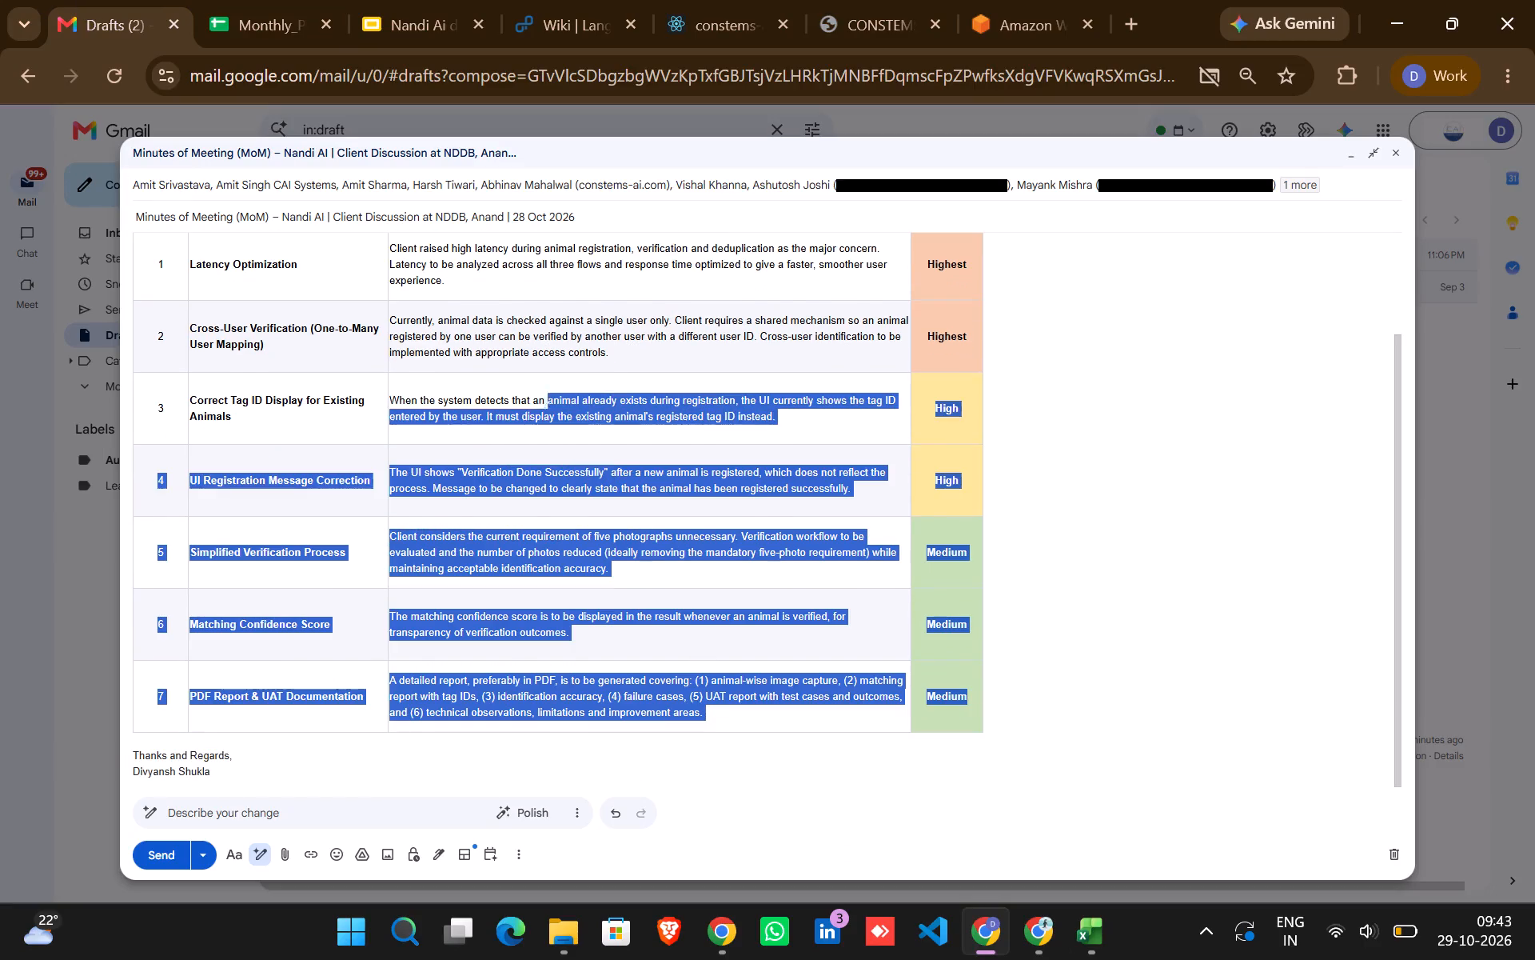
{"action": "left_click_drag", "start_coordinate": [541, 389], "coordinate": [515, 357]}
{"action": "key", "text": "backslash"}
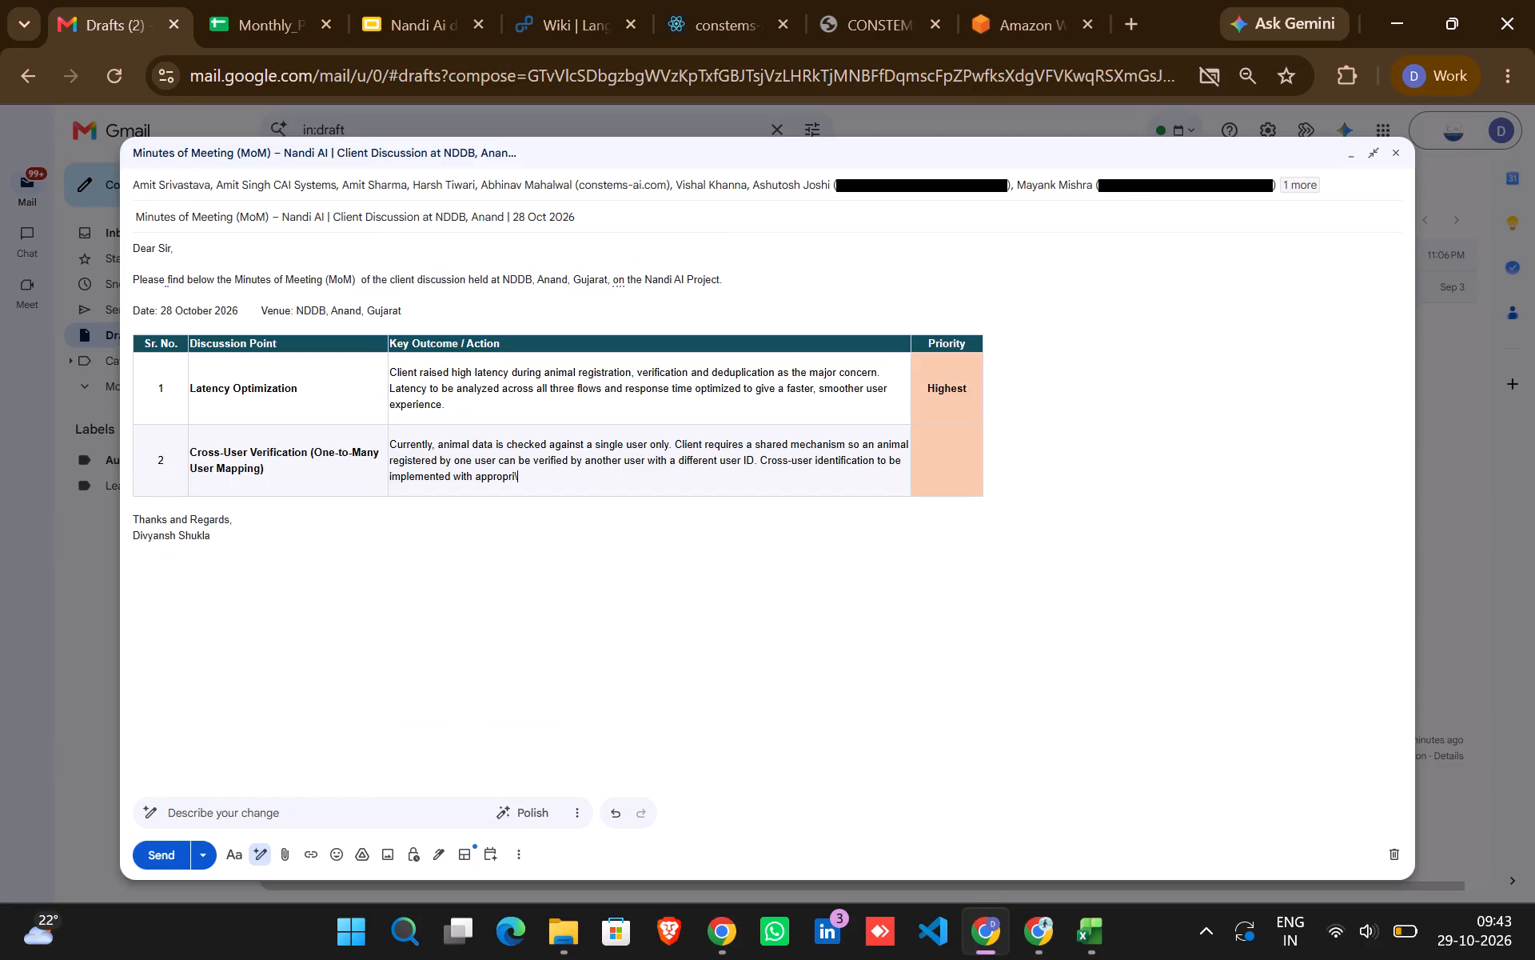
{"action": "left_click_drag", "start_coordinate": [1007, 489], "coordinate": [146, 342]}
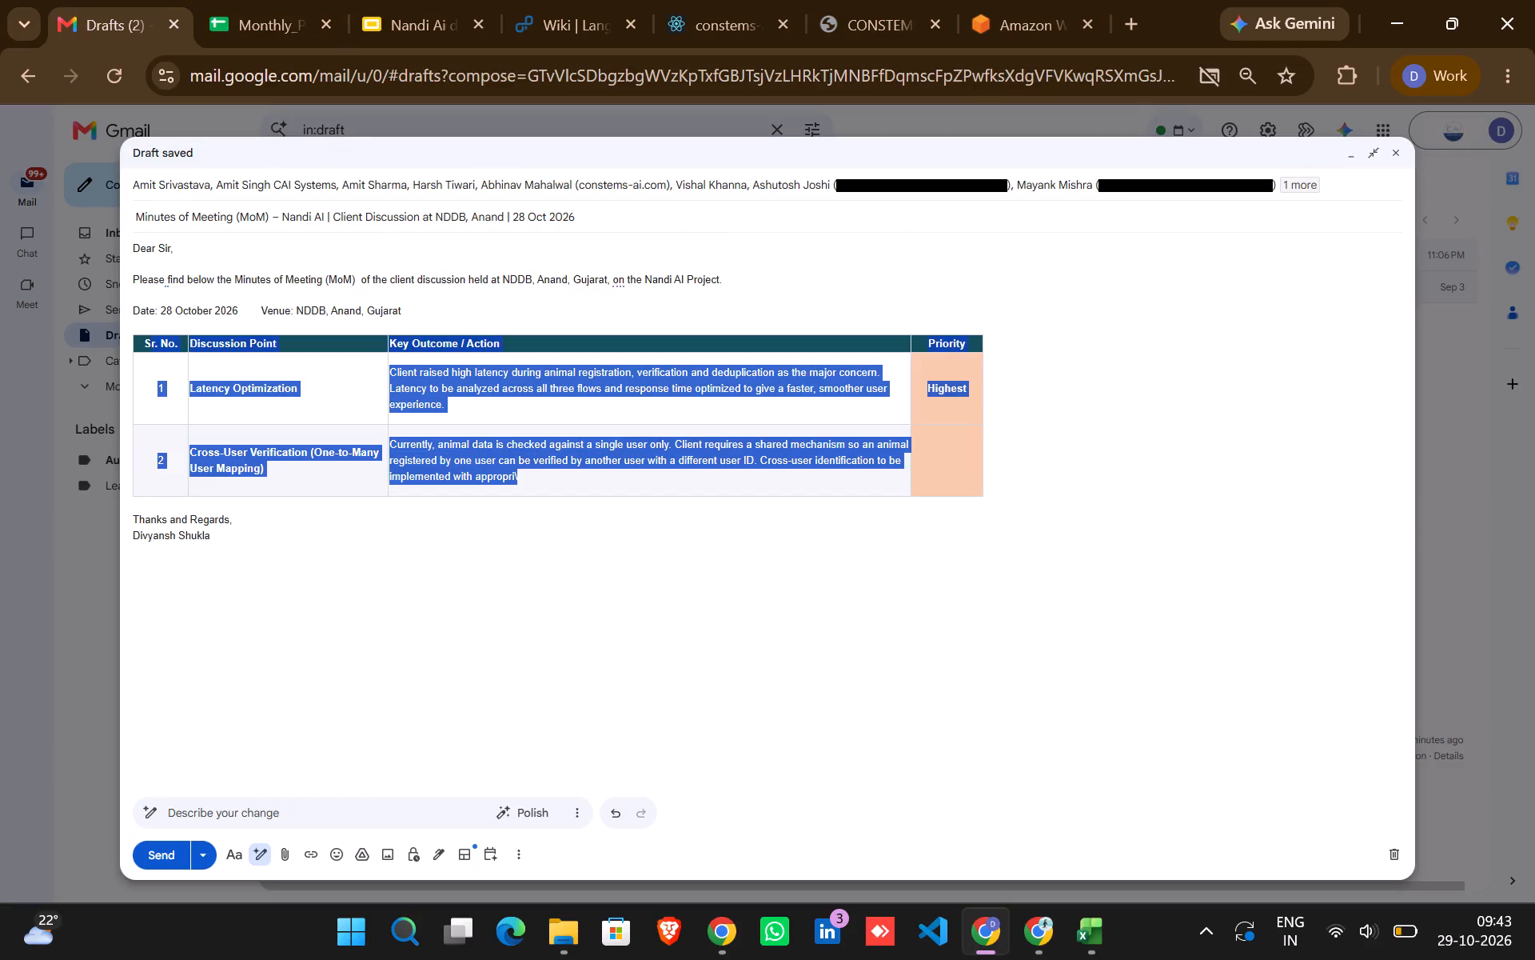
{"action": "left_click_drag", "start_coordinate": [146, 342], "coordinate": [144, 339]}
{"action": "key", "text": "BackSpace"}
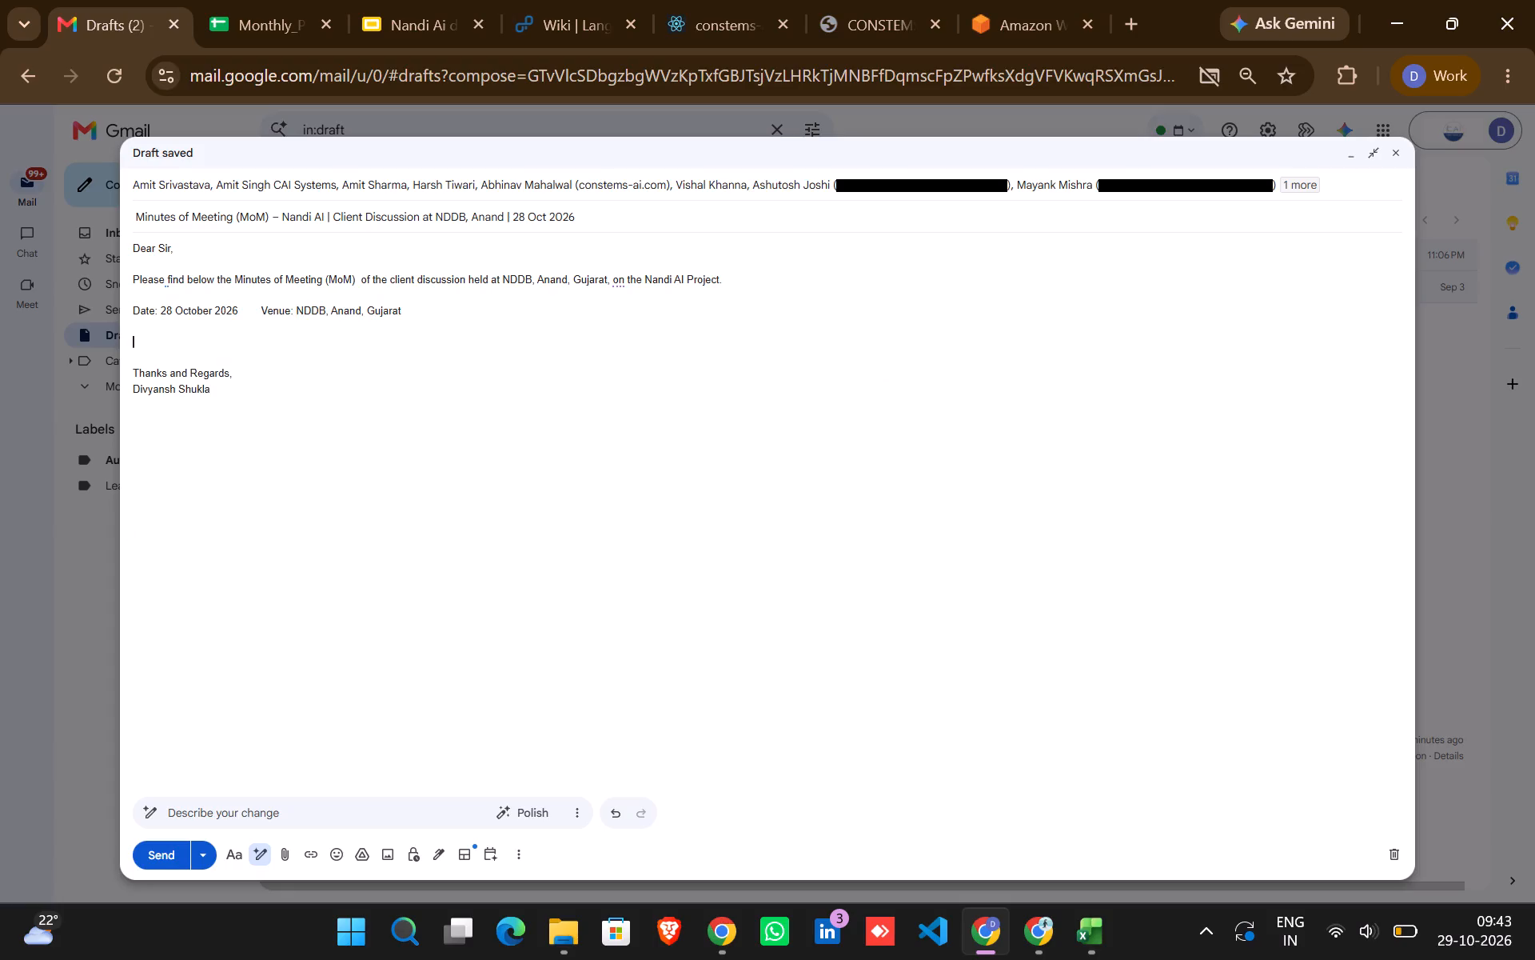
Switch to the MoM workbook in Excel and move the New SDK Delivery Deadline row, Sr. No. through Priority, to G14.
{"action": "key", "text": "alt+Tab"}
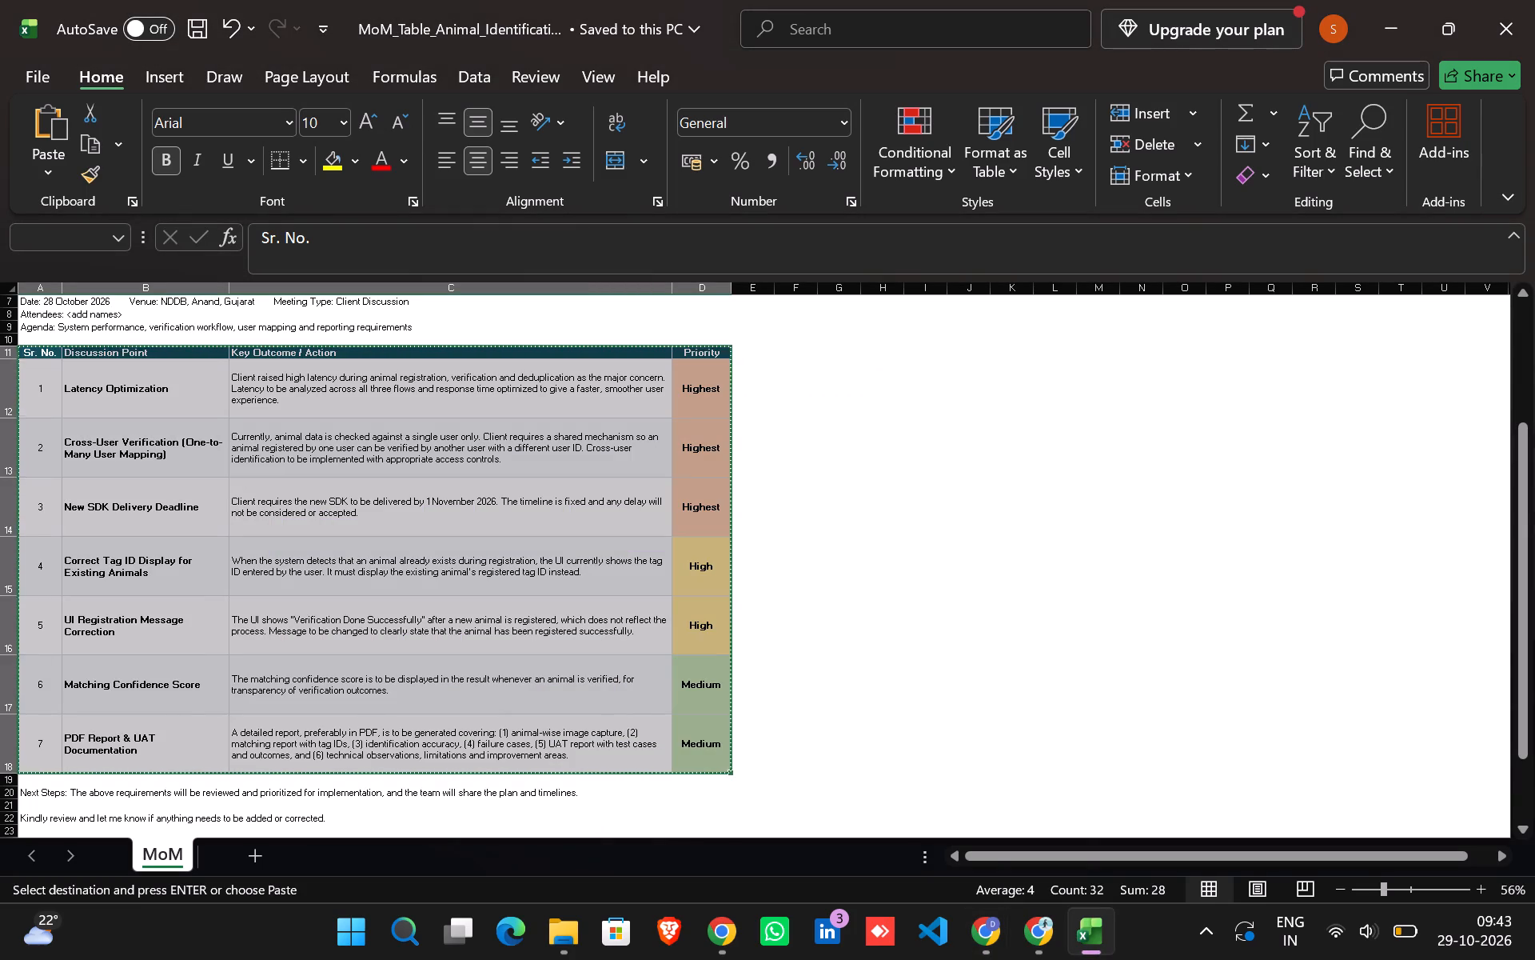
{"action": "left_click", "coordinate": [207, 503]}
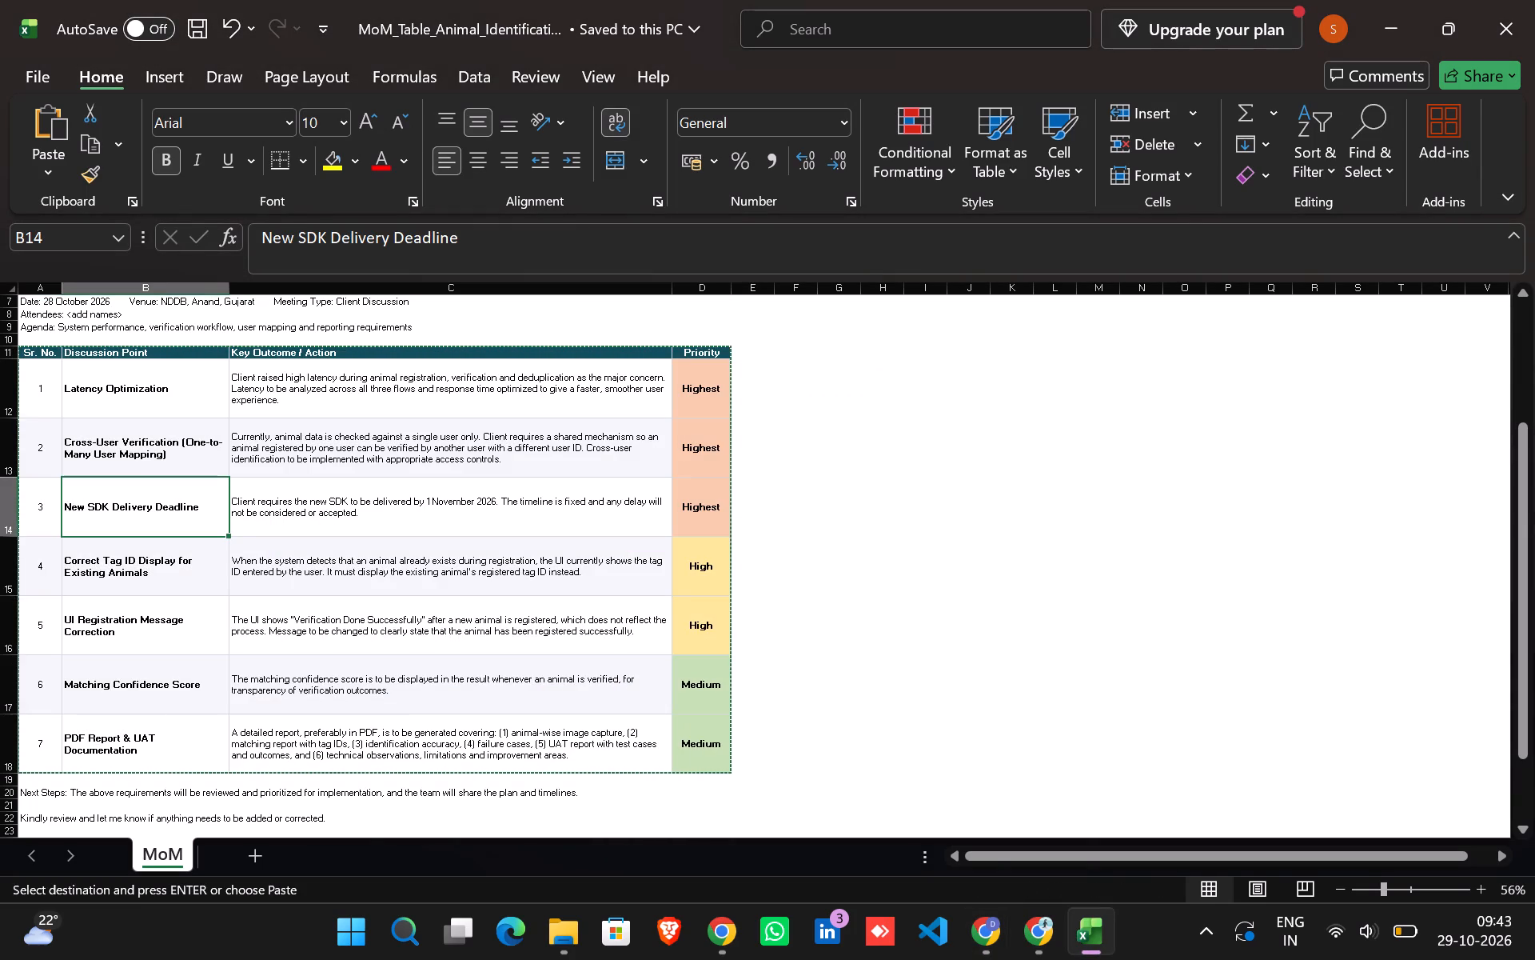
{"action": "left_click", "coordinate": [684, 509]}
{"action": "left_click", "coordinate": [47, 511], "text": "shift"}
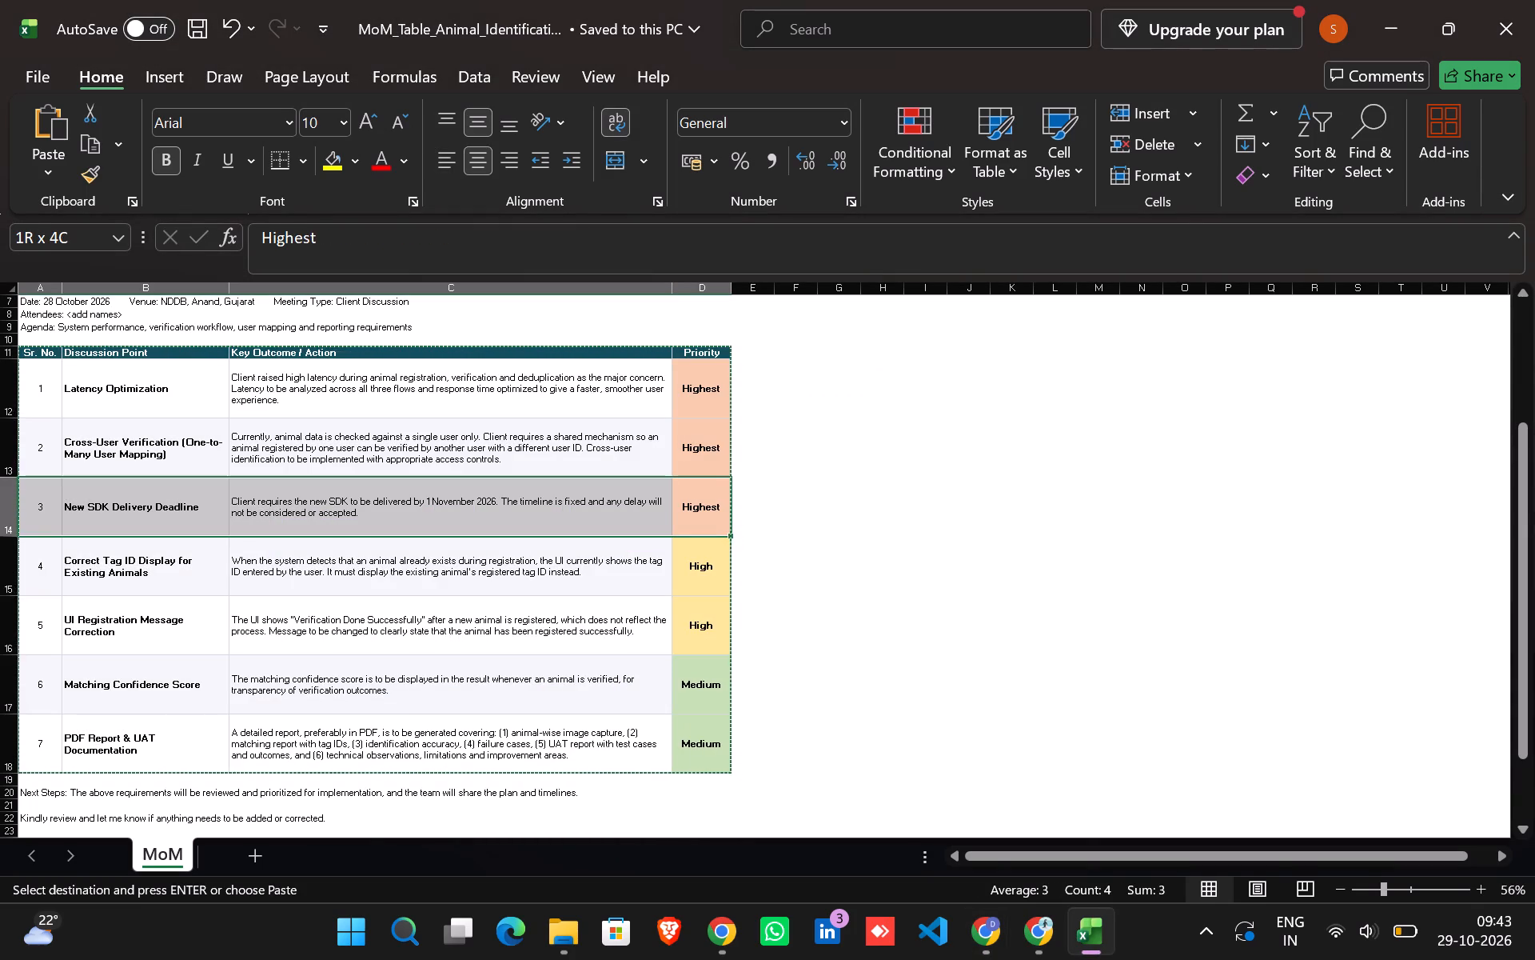
{"action": "key", "text": "ctrl+x"}
{"action": "left_click", "coordinate": [849, 504]}
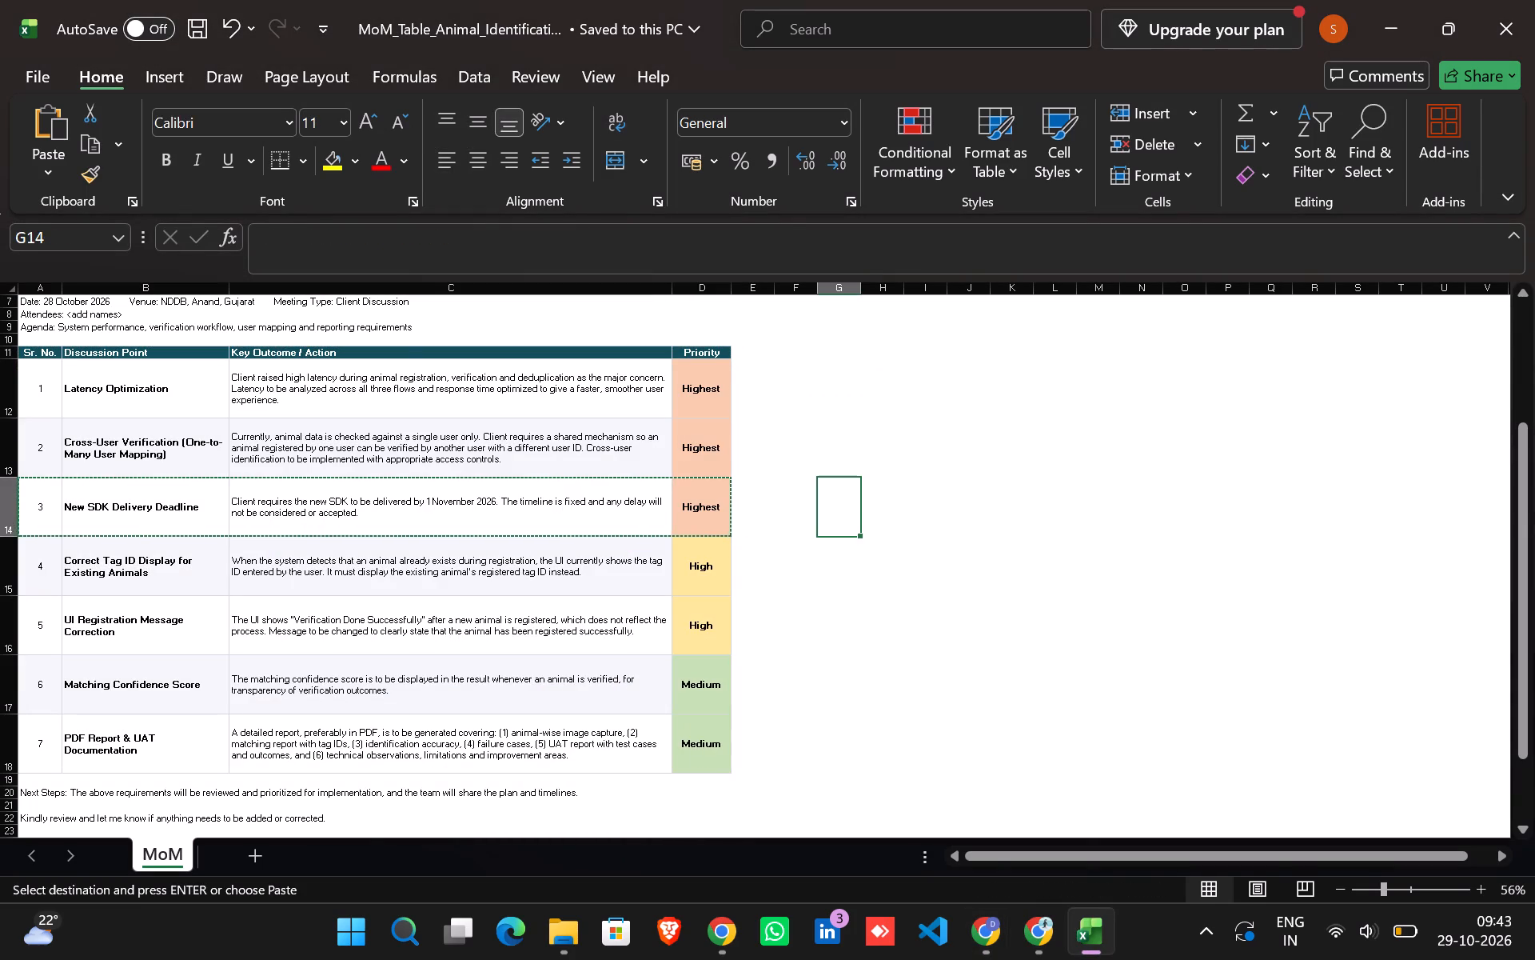
{"action": "key", "text": "ctrl+v"}
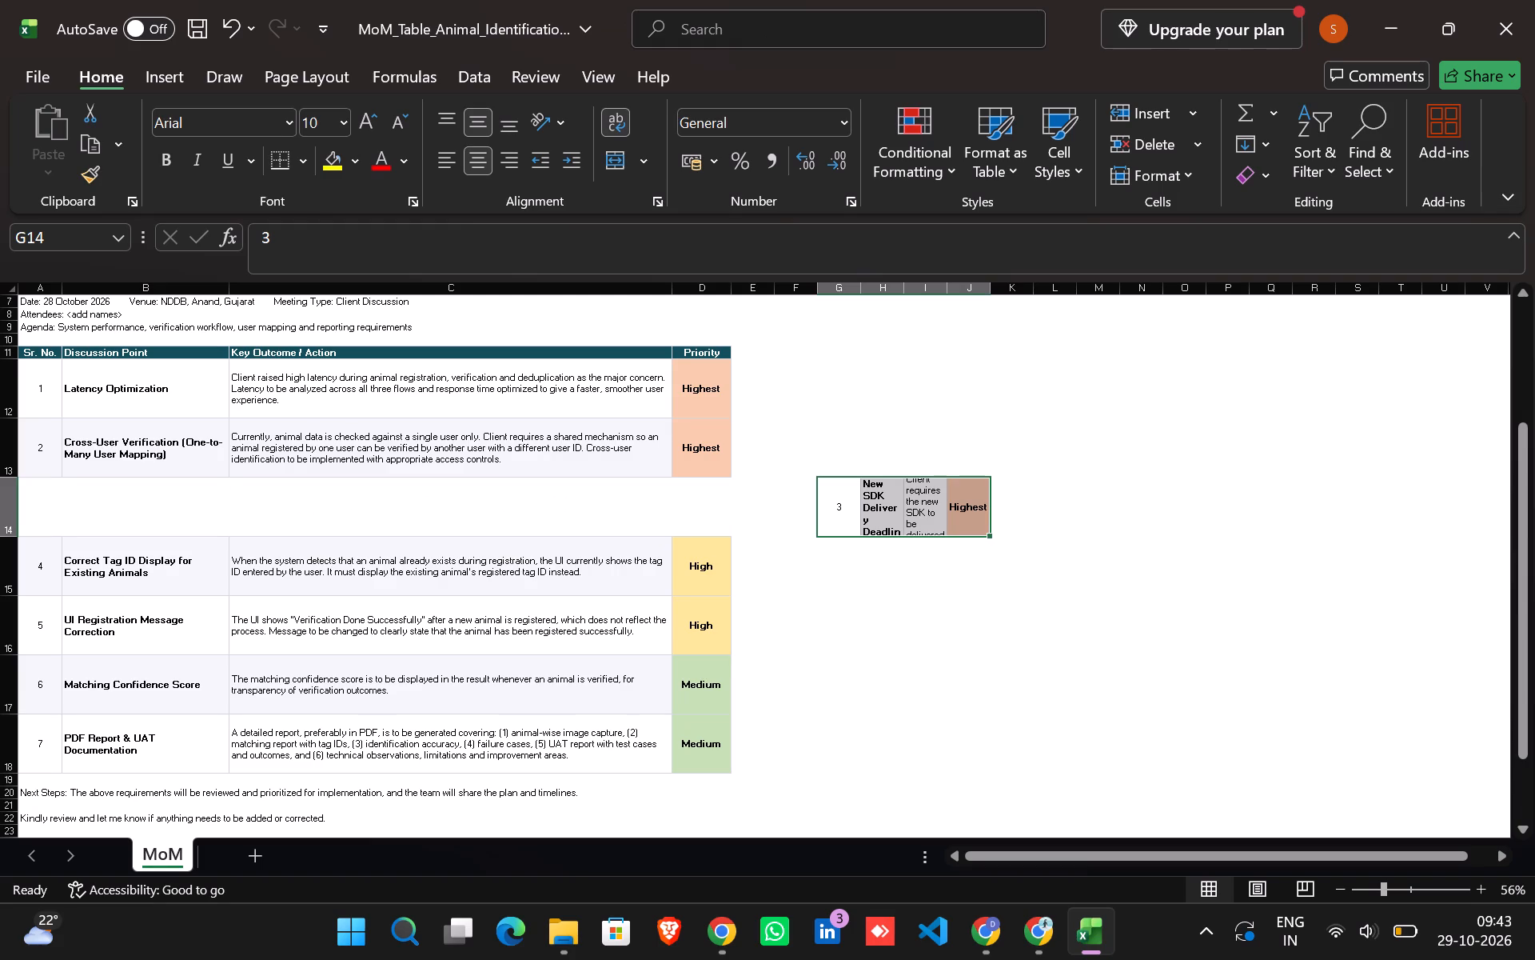
Select the Latency Optimization row's cells from Priority back to Discussion Point.
{"action": "left_click_drag", "start_coordinate": [716, 406], "coordinate": [70, 402]}
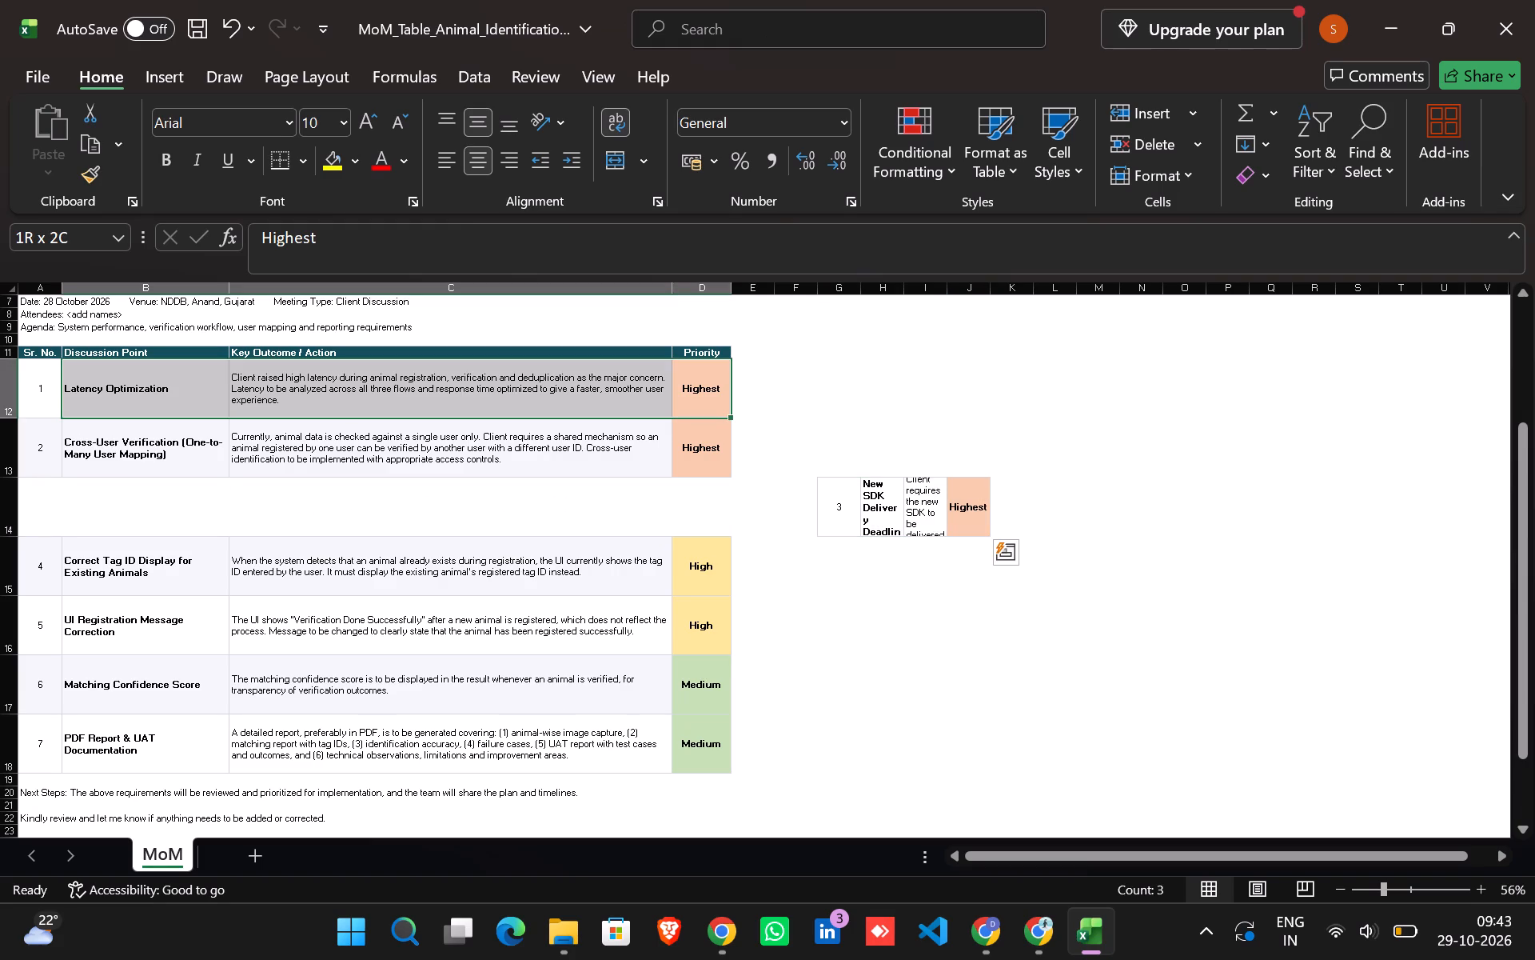
Move the Latency Optimization entry, from its serial number through its Priority cell, into the empty table row 14.
{"action": "left_click_drag", "start_coordinate": [70, 402], "coordinate": [56, 394]}
{"action": "key", "text": "ctrl+x"}
{"action": "left_click", "coordinate": [53, 483]}
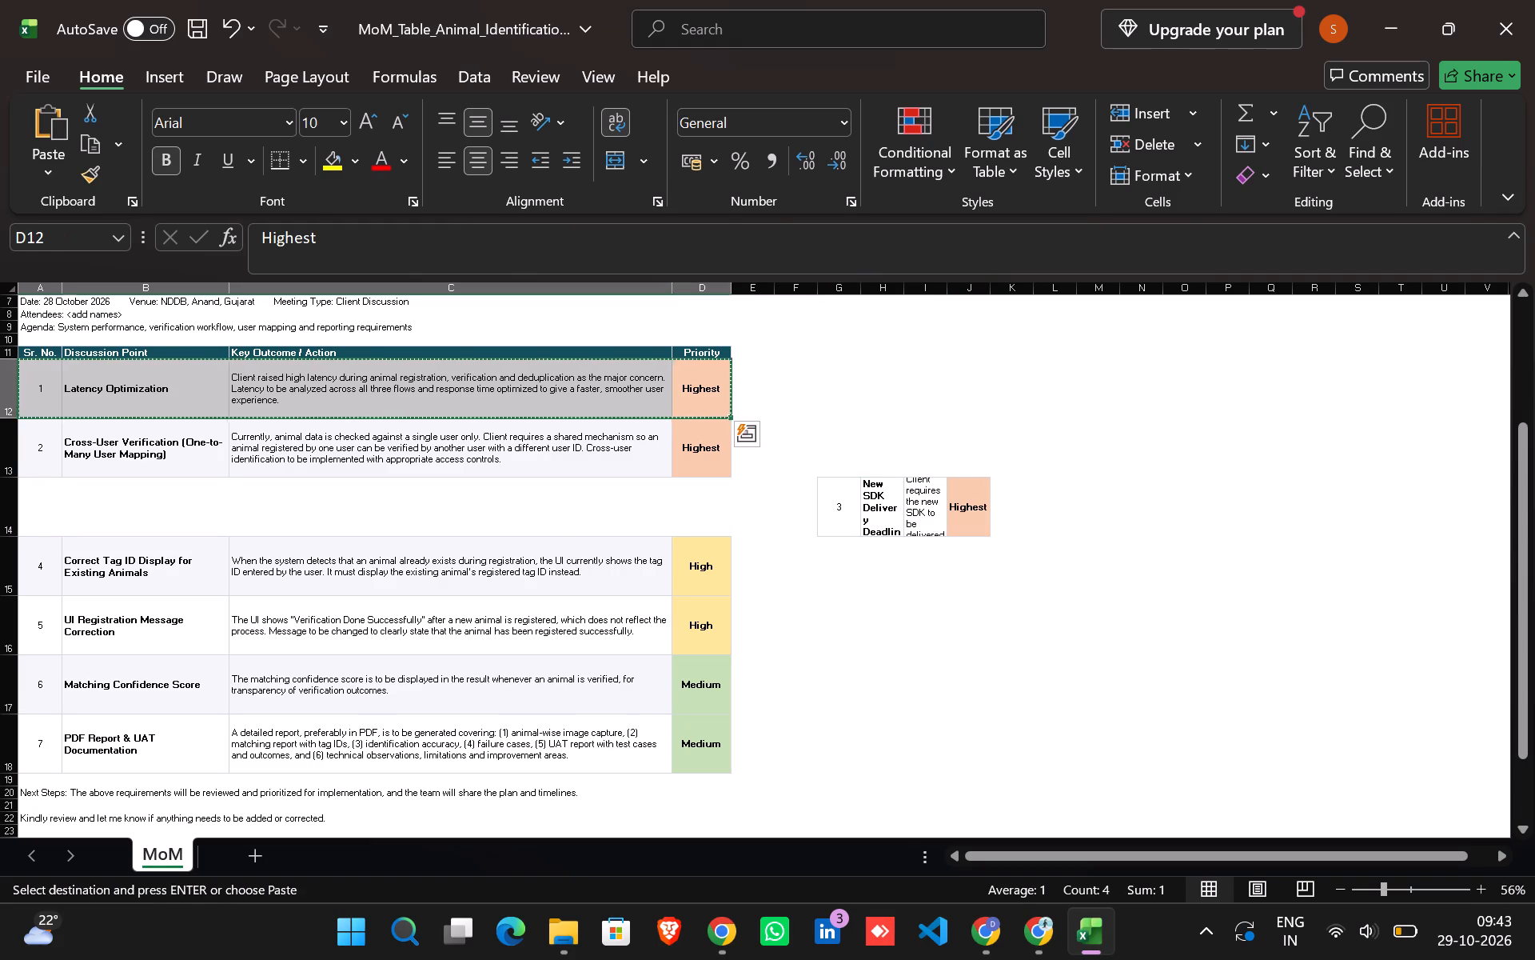
{"action": "key", "text": "ctrl+v"}
Move the New SDK Delivery Deadline entry from G14:J14 into the emptied first table row, starting at A12.
{"action": "left_click", "coordinate": [840, 502]}
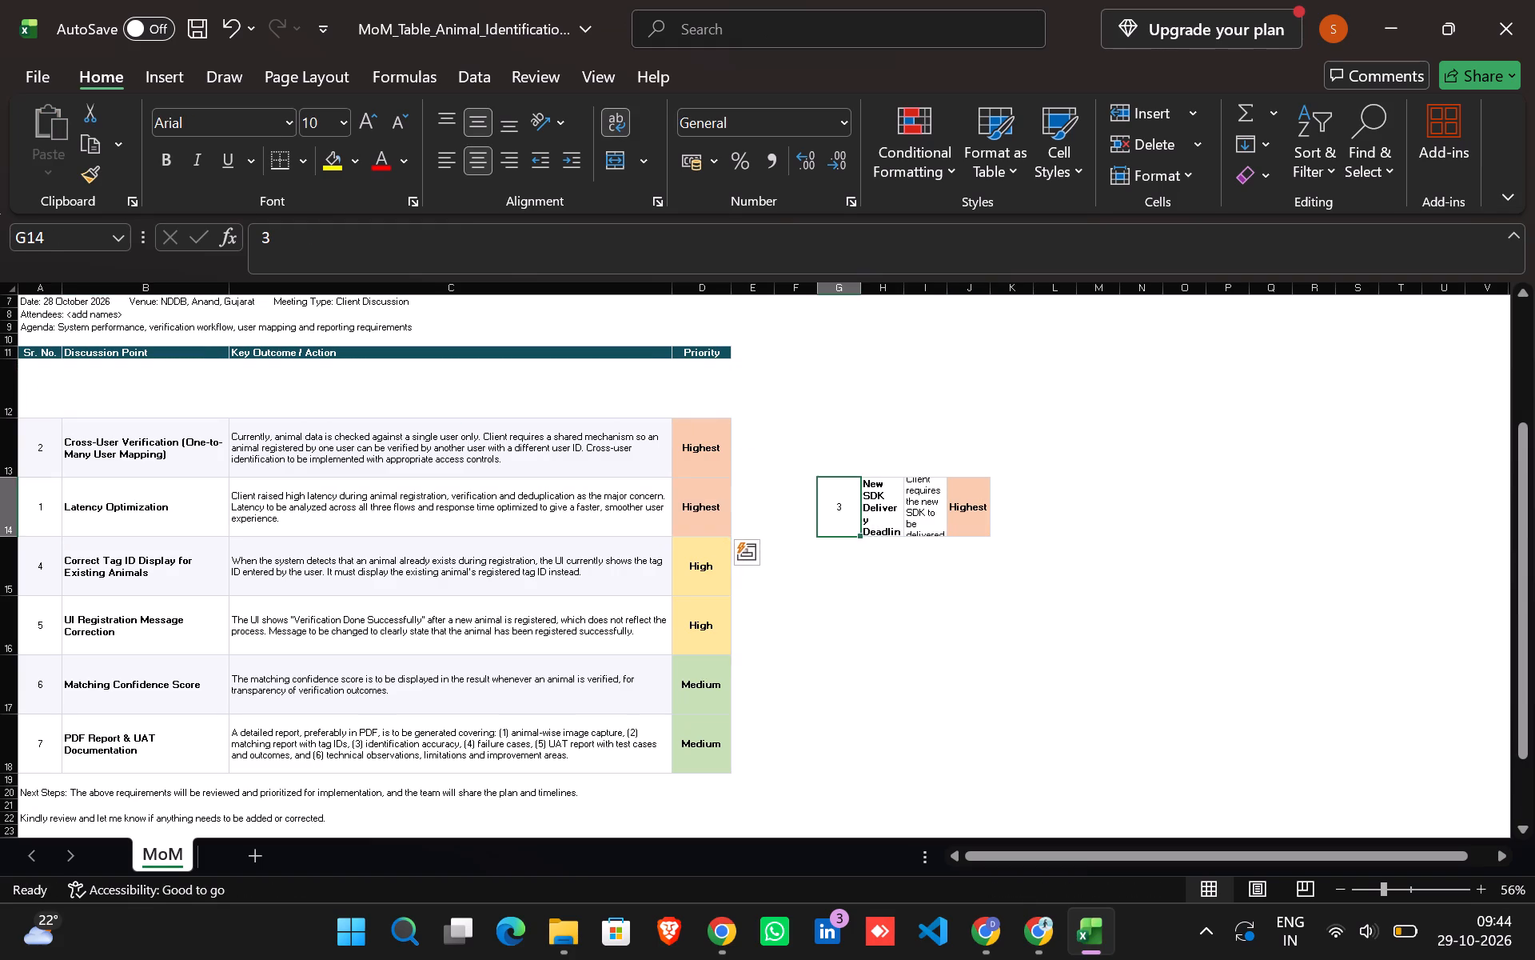
{"action": "left_click", "coordinate": [981, 510], "text": "shift"}
{"action": "key", "text": "ctrl+x"}
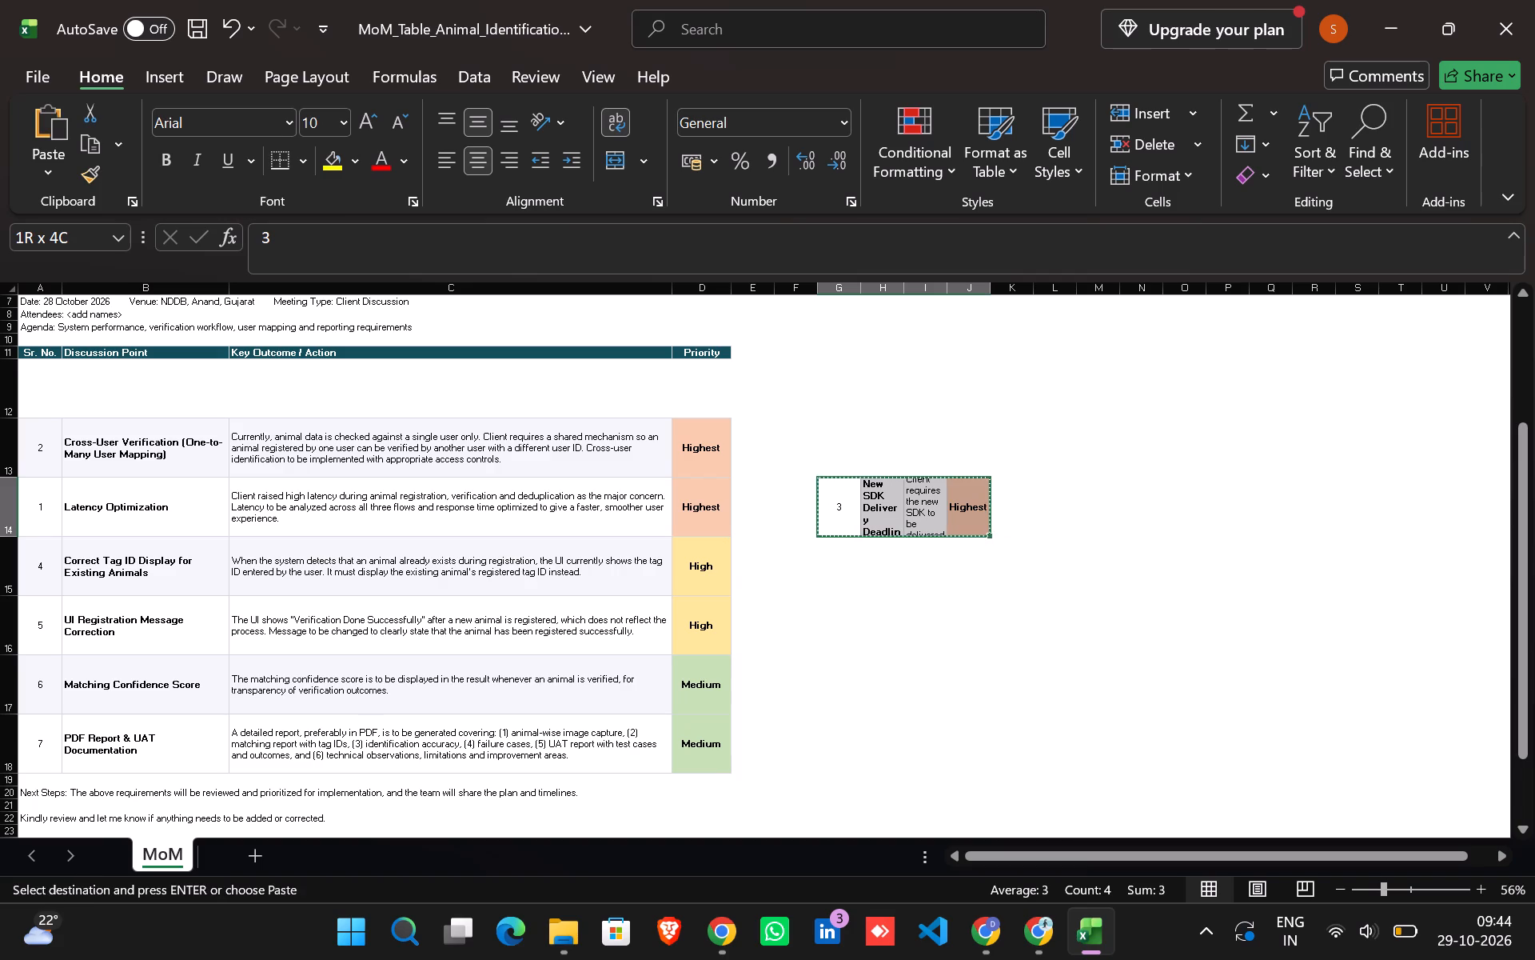
{"action": "left_click", "coordinate": [42, 375]}
{"action": "key", "text": "ctrl+v"}
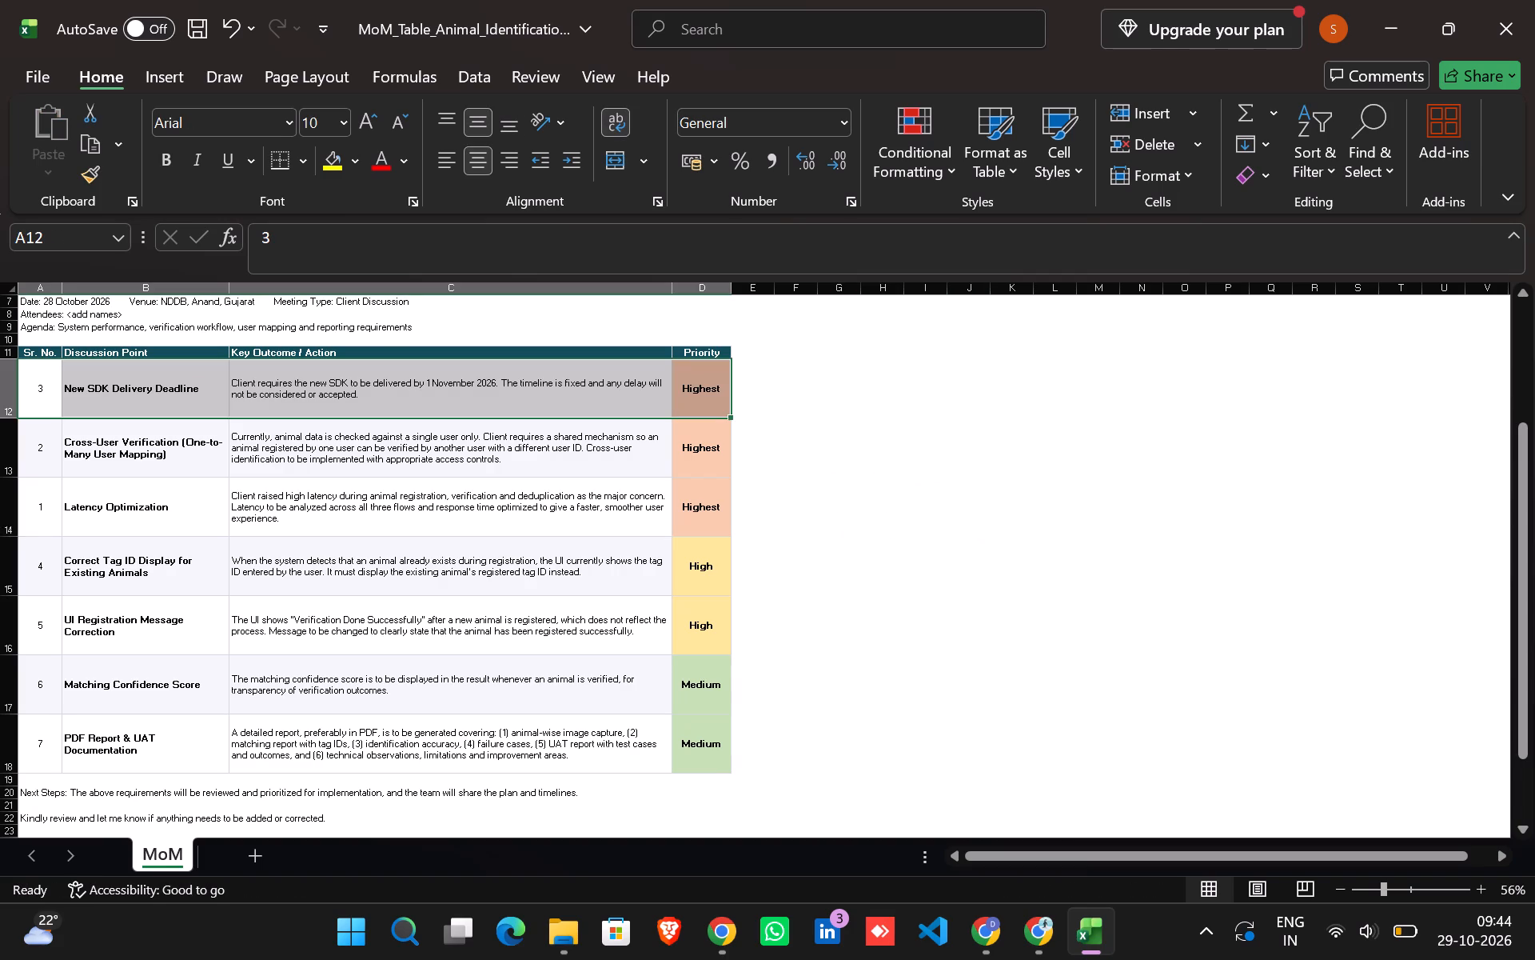
Renumber the moved entries in the minutes table: set New SDK Delivery Deadline's serial number to 1 and Latency Optimization's to 3.
{"action": "left_click", "coordinate": [776, 547]}
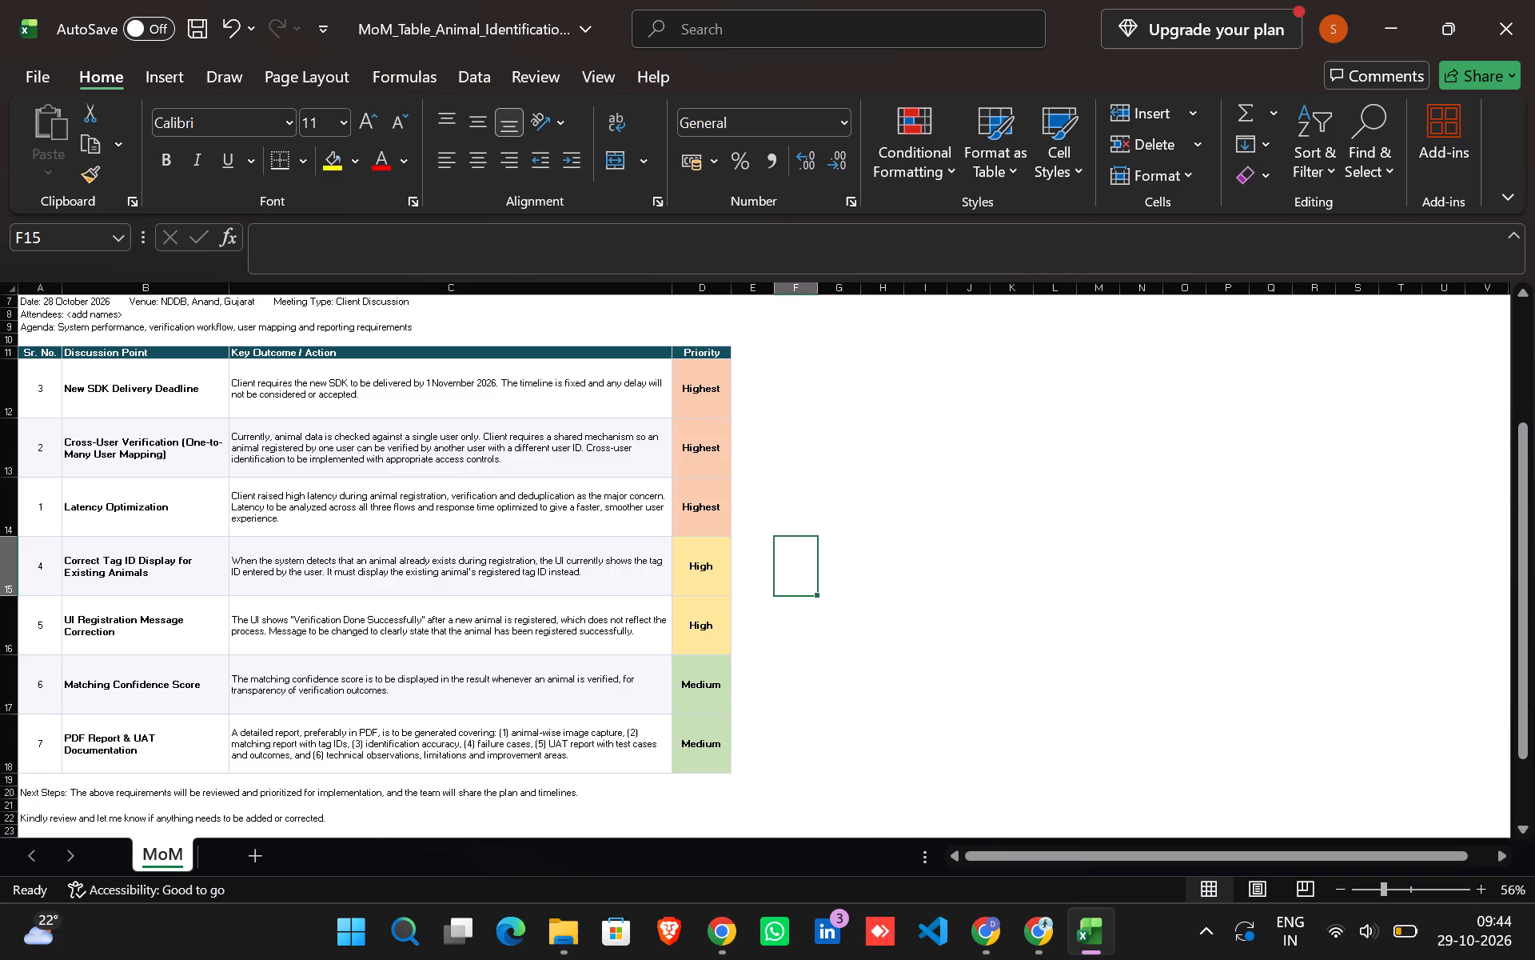
{"action": "left_click", "coordinate": [706, 749]}
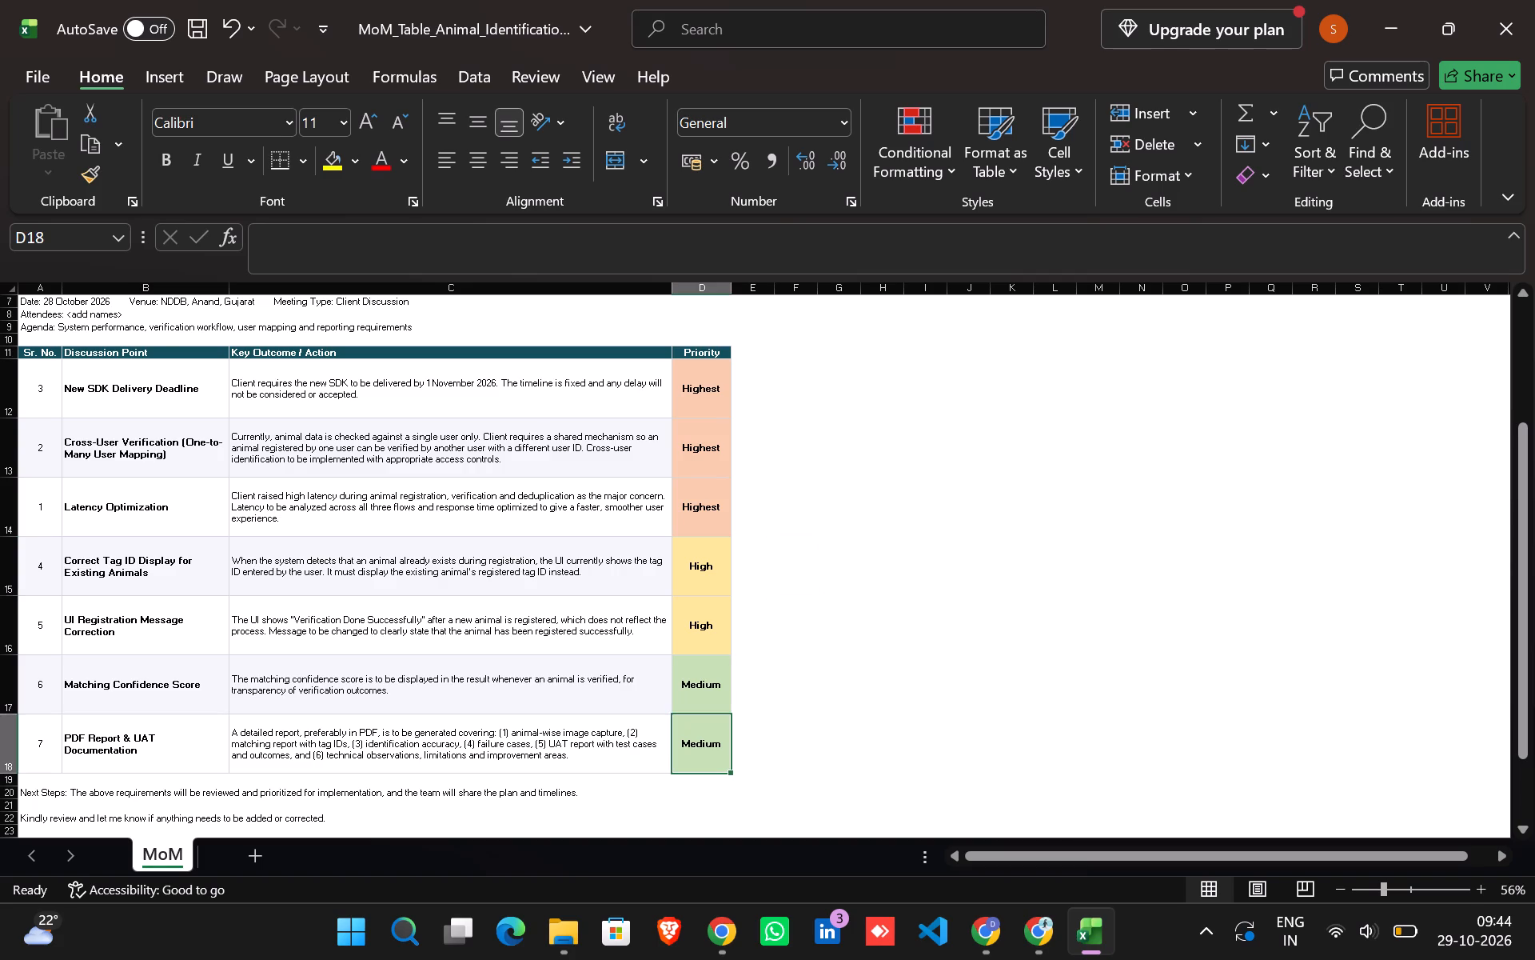
{"action": "left_click", "coordinate": [32, 392]}
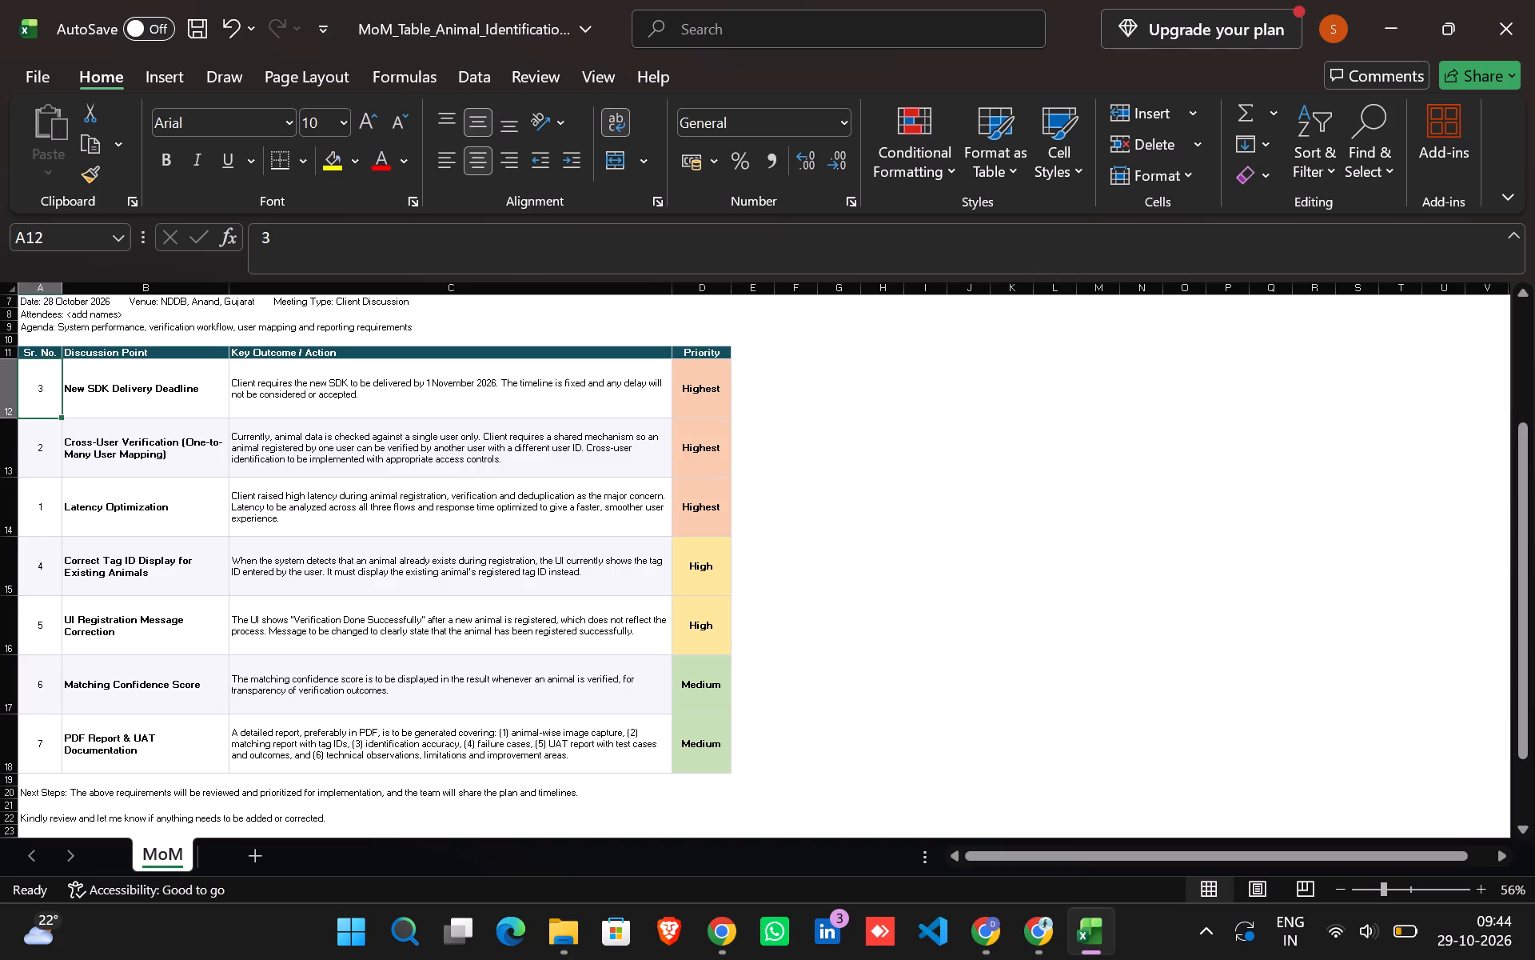
{"action": "left_click", "coordinate": [309, 260]}
{"action": "key", "text": "BackSpace"}
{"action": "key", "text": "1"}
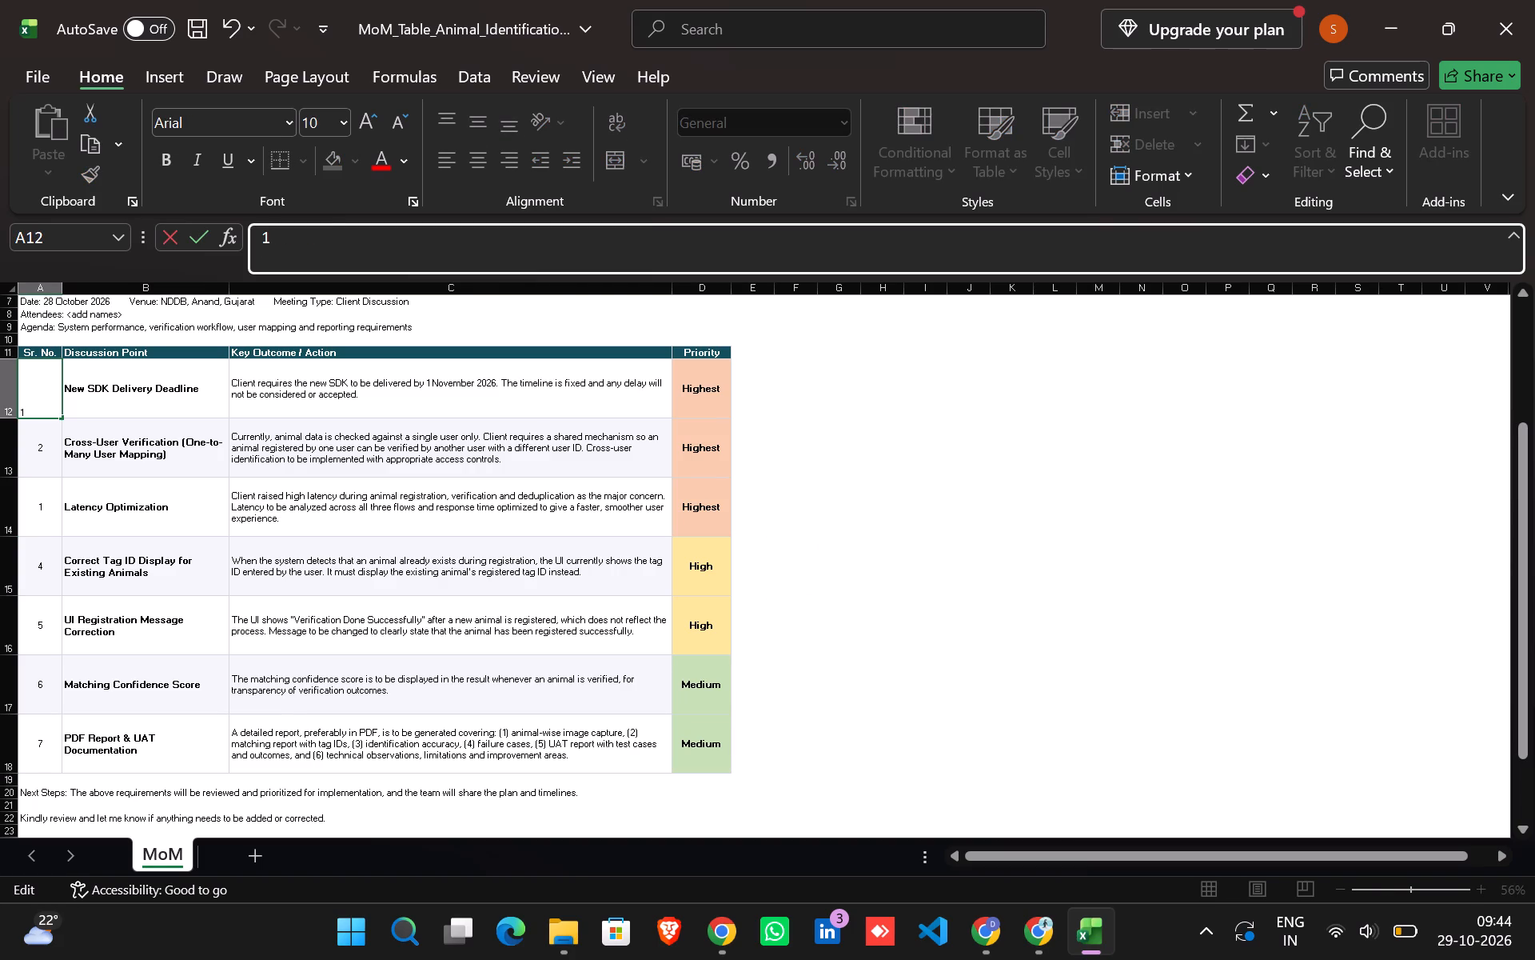
{"action": "left_click", "coordinate": [52, 485]}
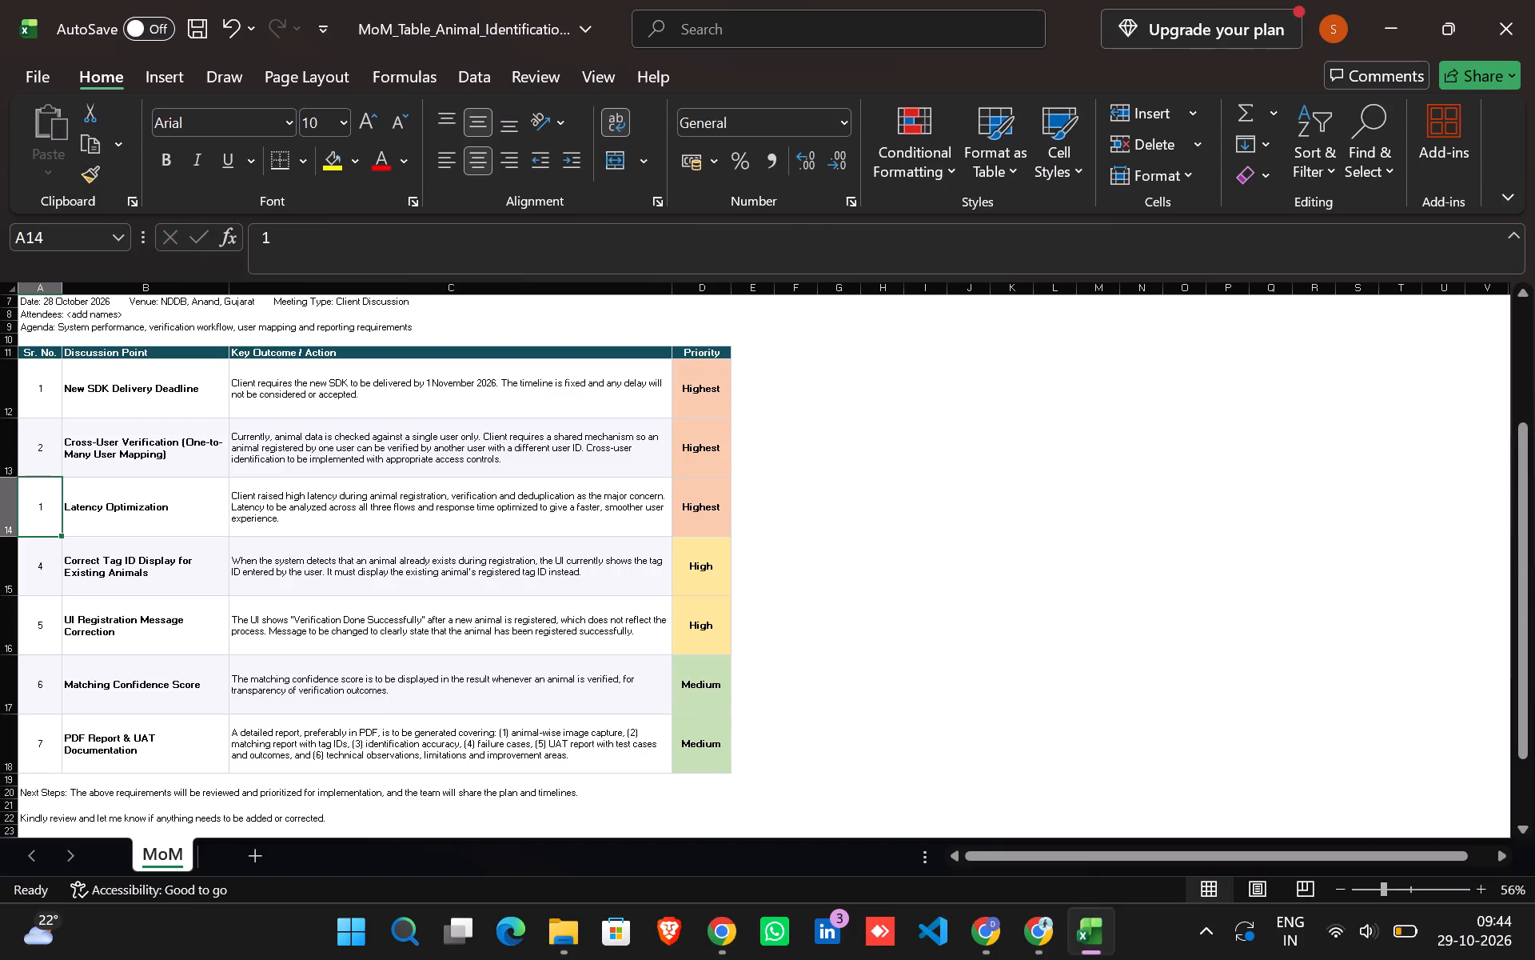
{"action": "left_click", "coordinate": [301, 258]}
{"action": "key", "text": "BackSpace"}
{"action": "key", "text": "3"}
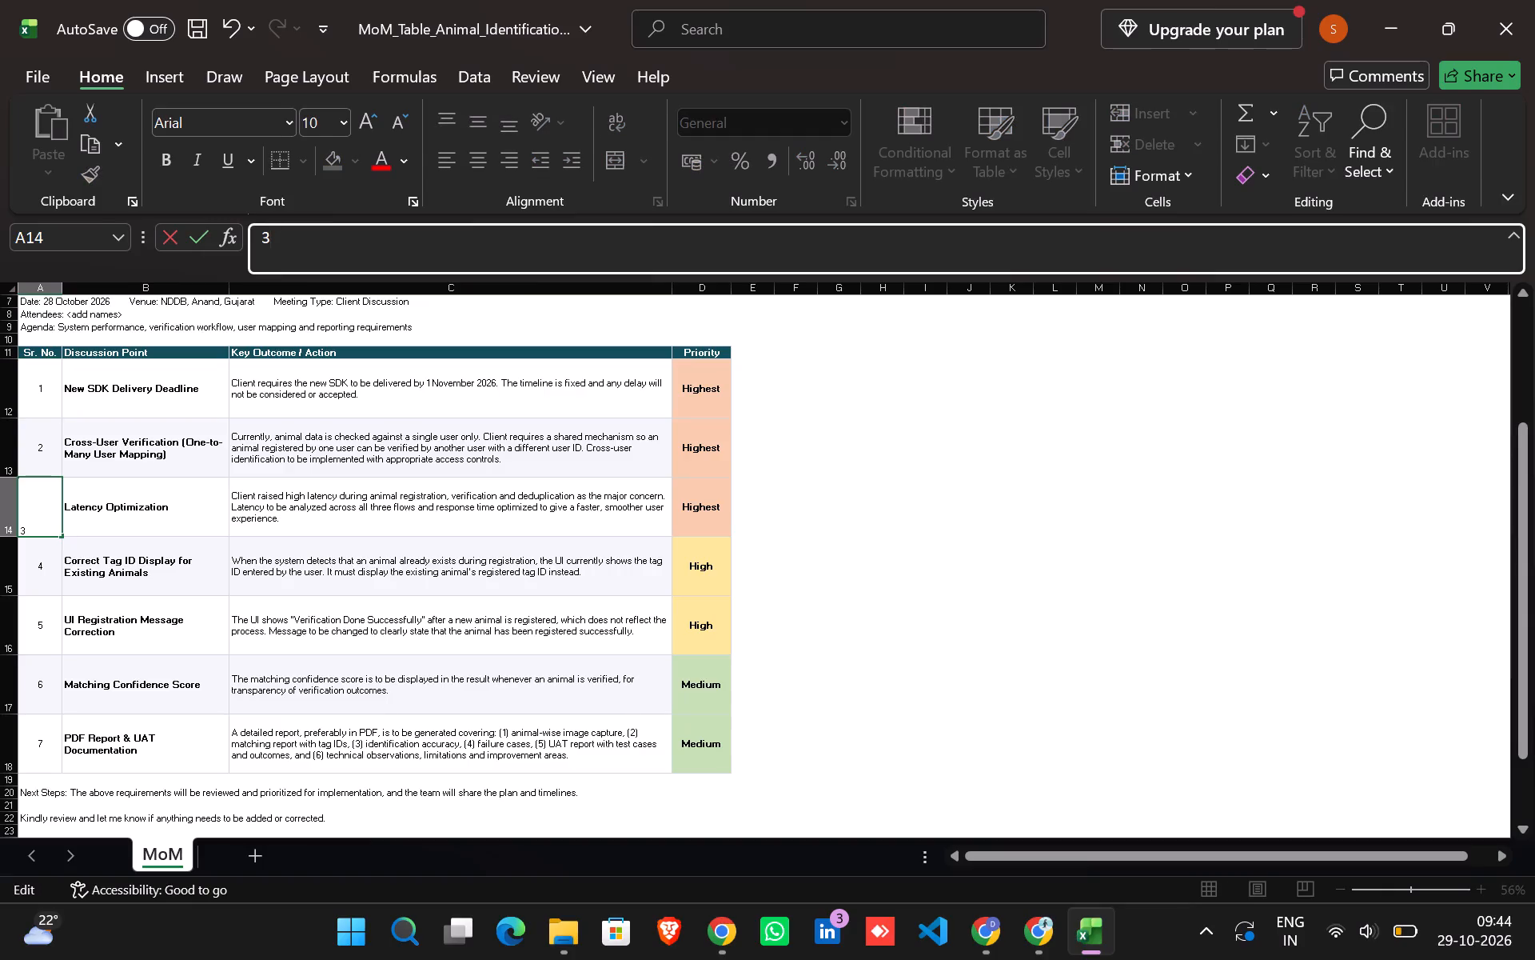
{"action": "left_click", "coordinate": [289, 554]}
Copy the whole minutes table, header row included, and paste it into the Gmail draft in Chrome below the date and venue line.
{"action": "left_click", "coordinate": [34, 353]}
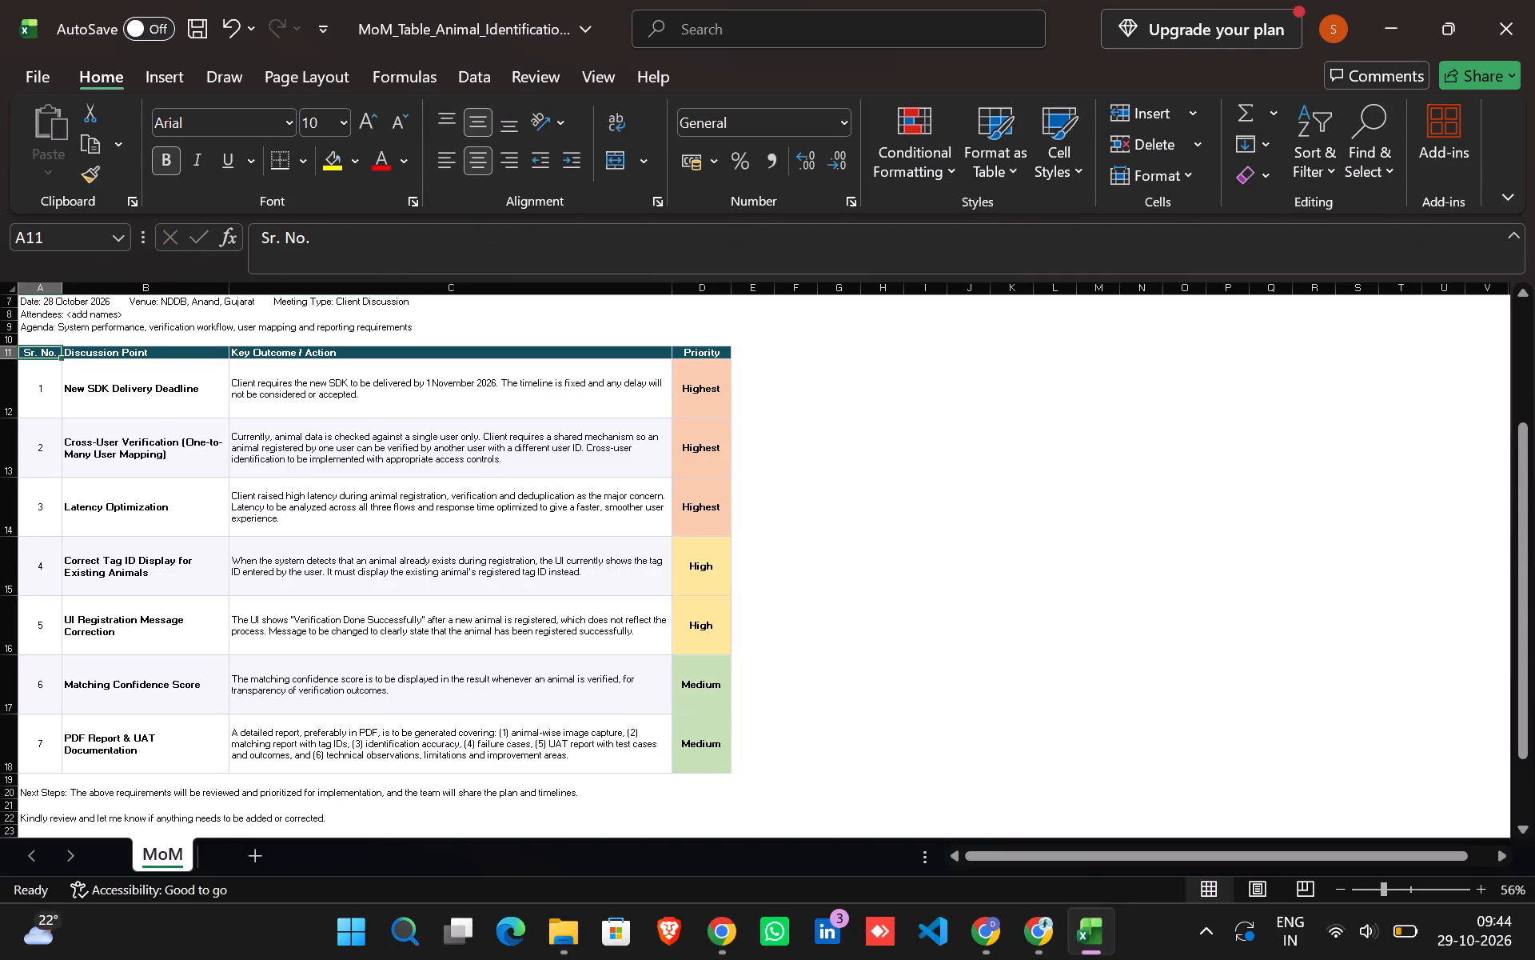
{"action": "left_click", "coordinate": [685, 750], "text": "shift"}
{"action": "key", "text": "ctrl+c"}
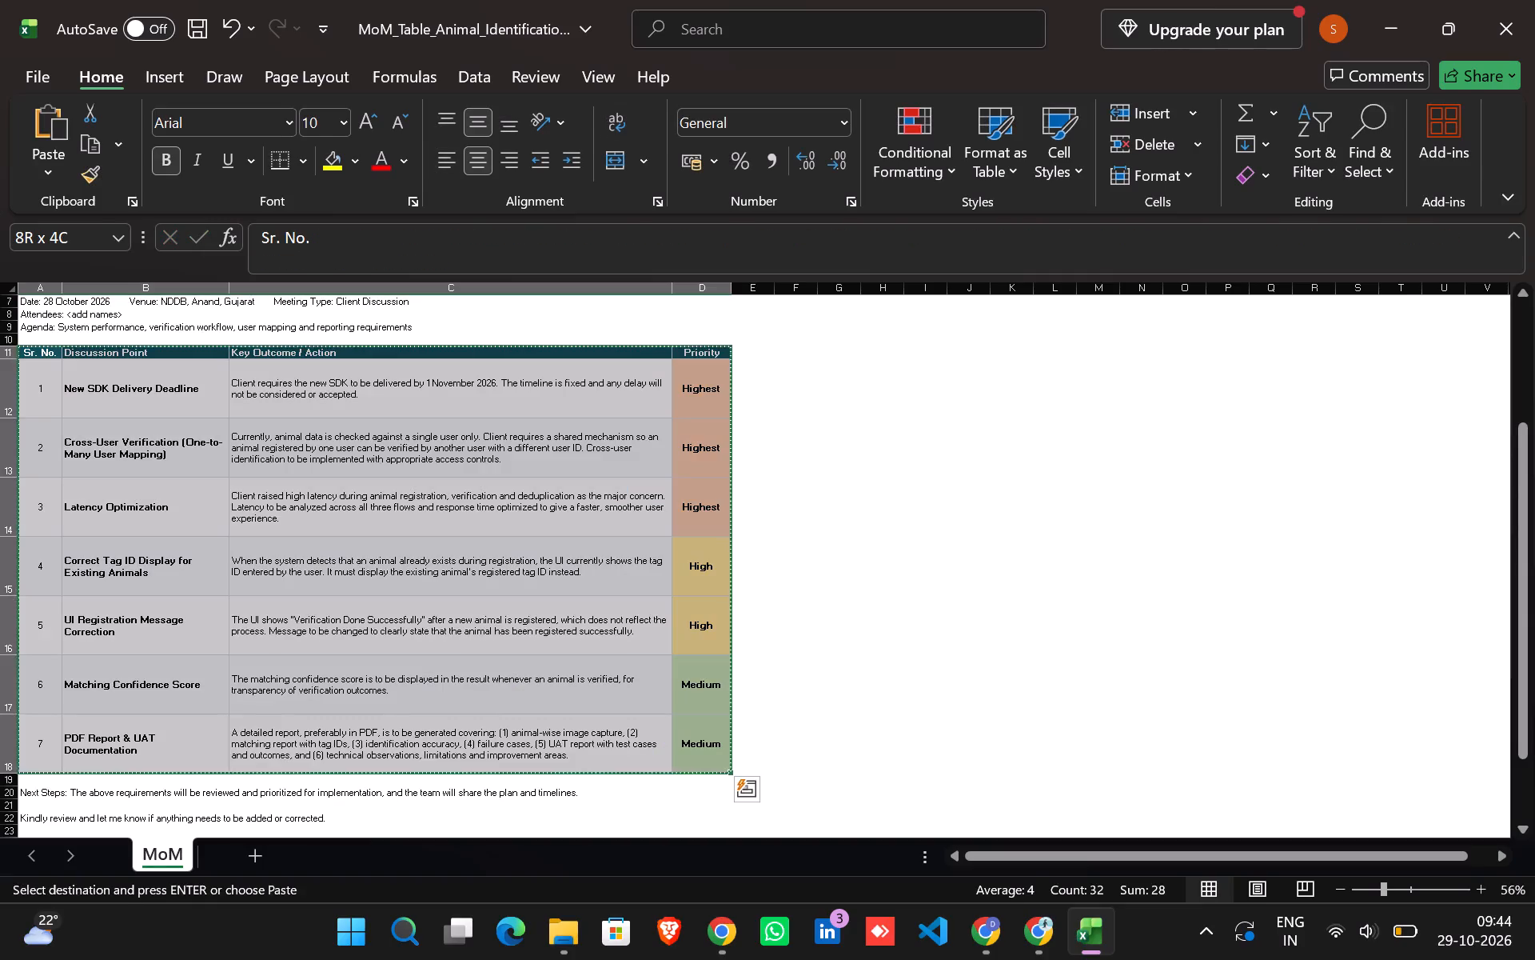
{"action": "key", "text": "alt+Tab"}
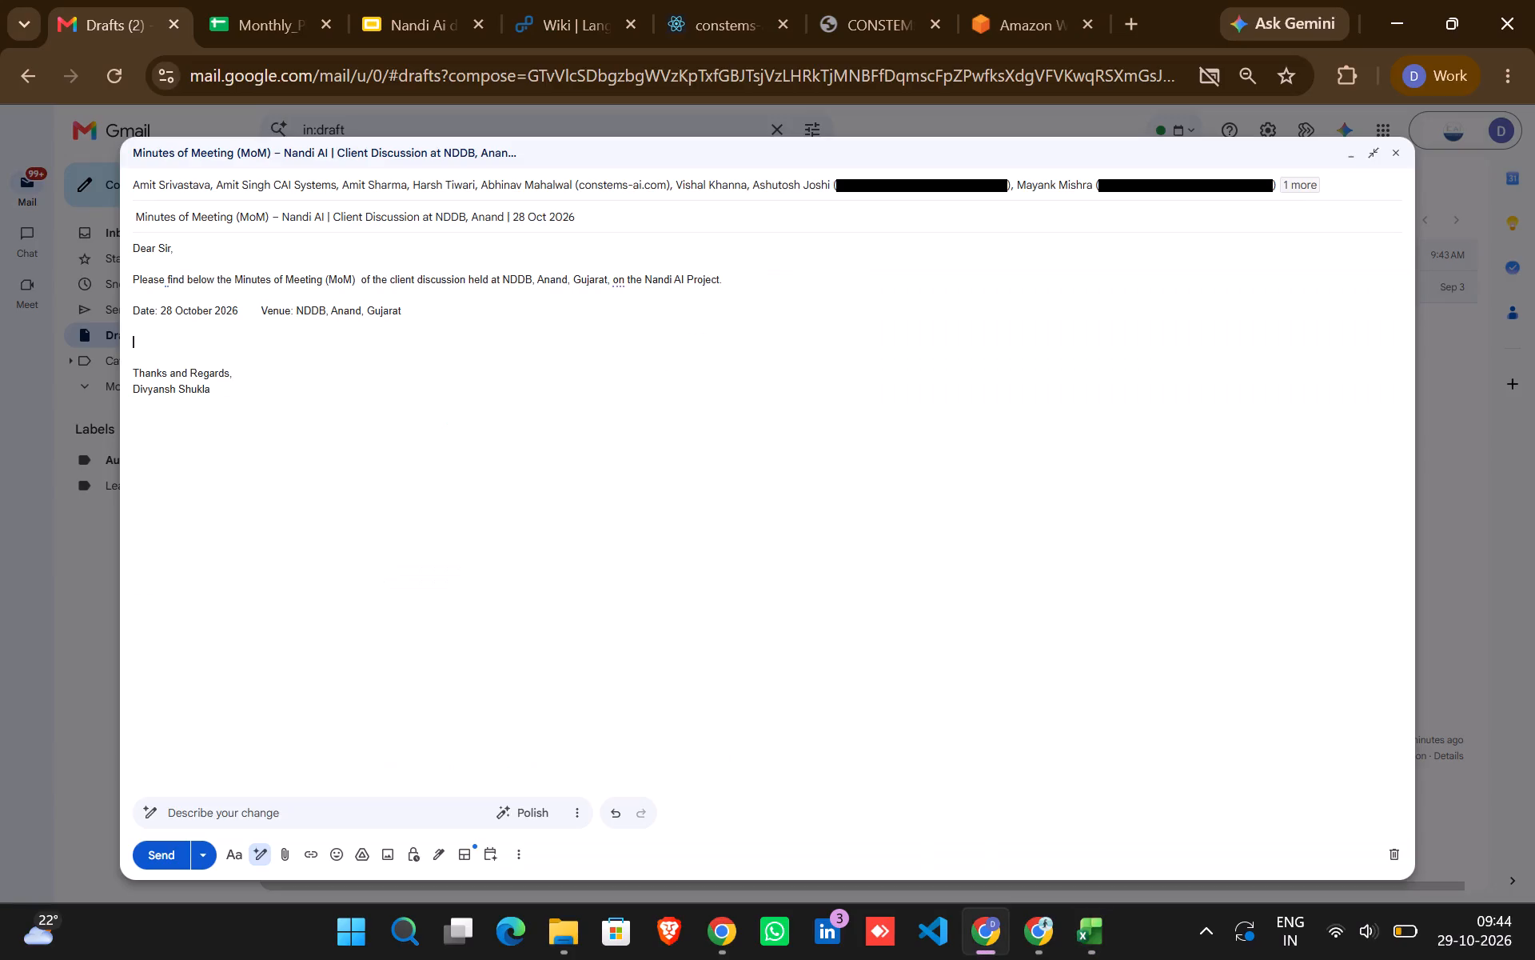
{"action": "key", "text": "ctrl+v"}
{"action": "scroll", "coordinate": [464, 494], "scroll_direction": "up", "scroll_amount": 1}
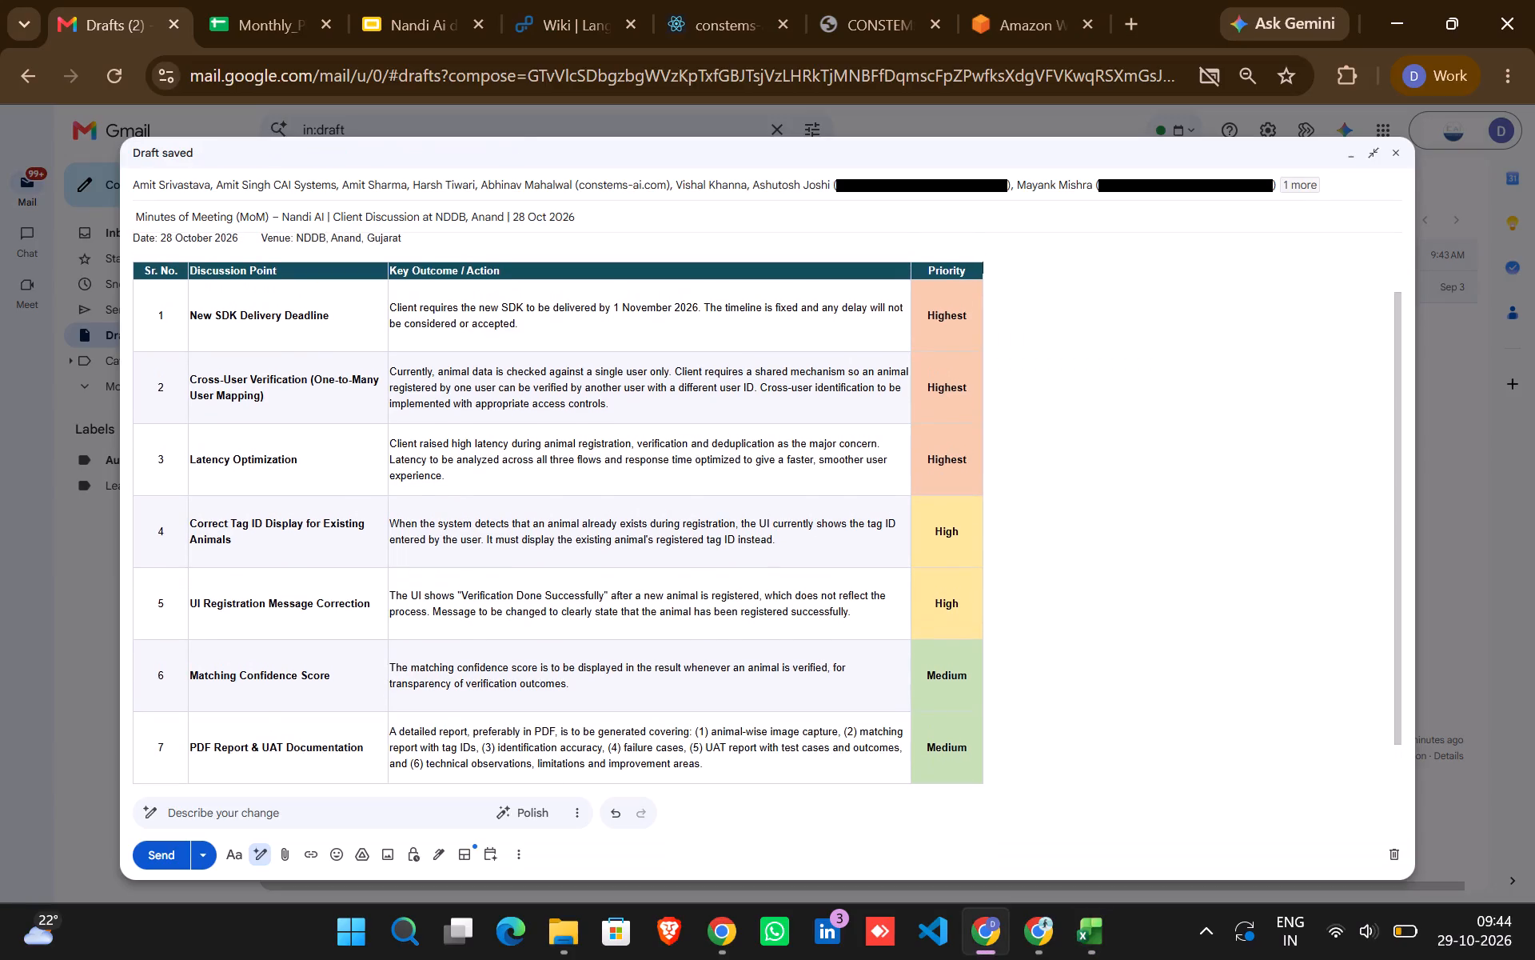
{"action": "scroll", "coordinate": [464, 494], "scroll_direction": "up", "scroll_amount": 1}
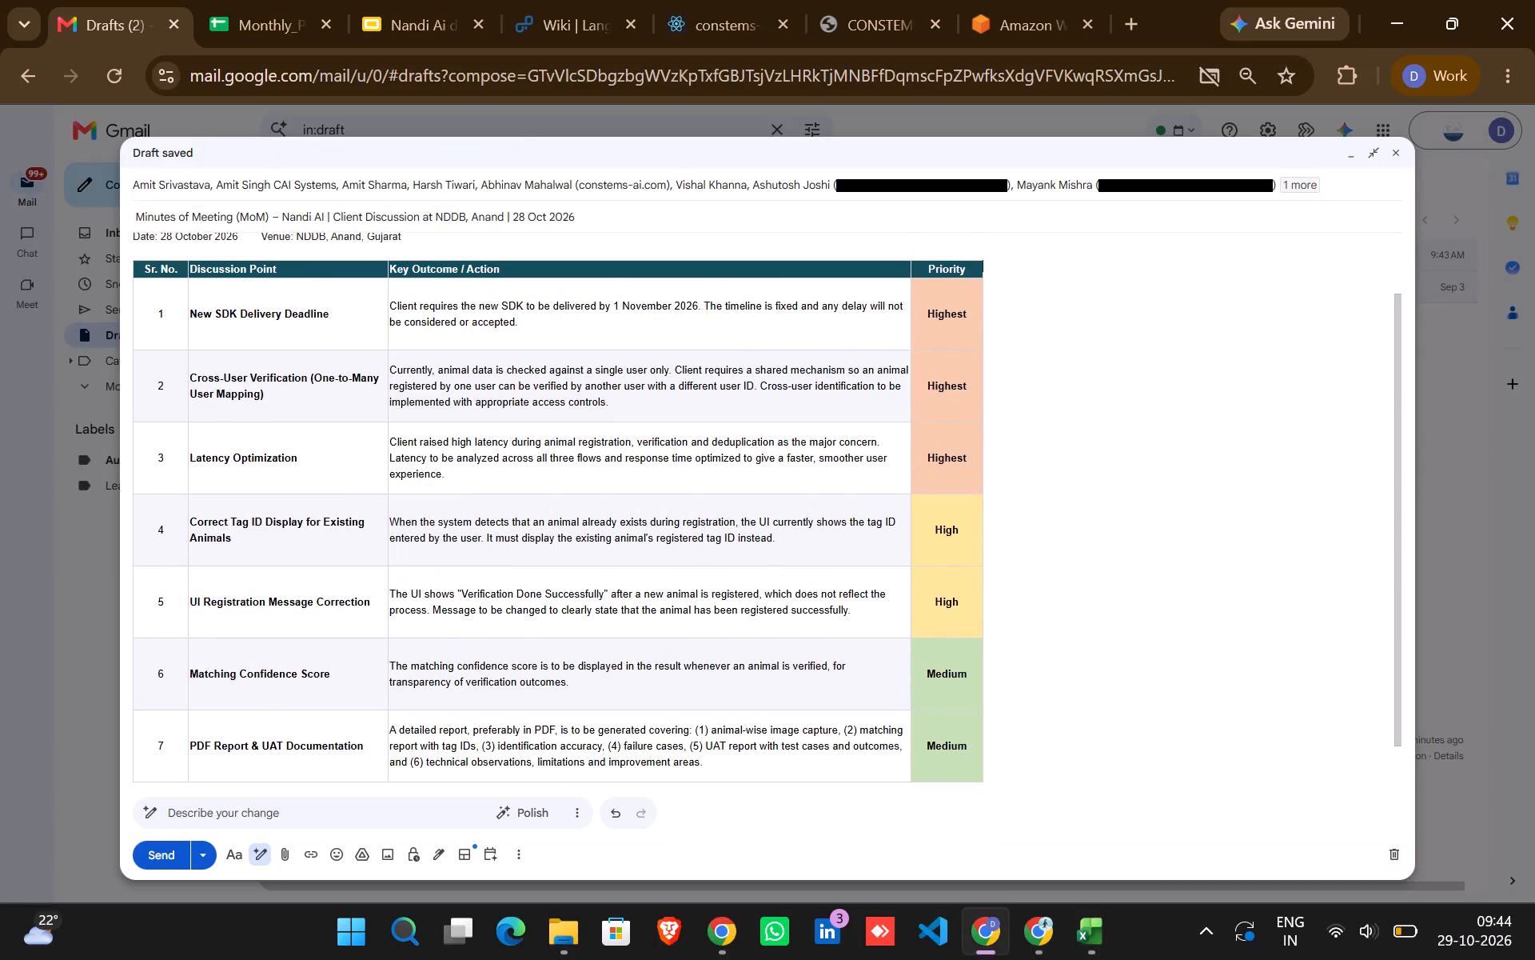
{"action": "scroll", "coordinate": [464, 494], "scroll_direction": "up", "scroll_amount": 1}
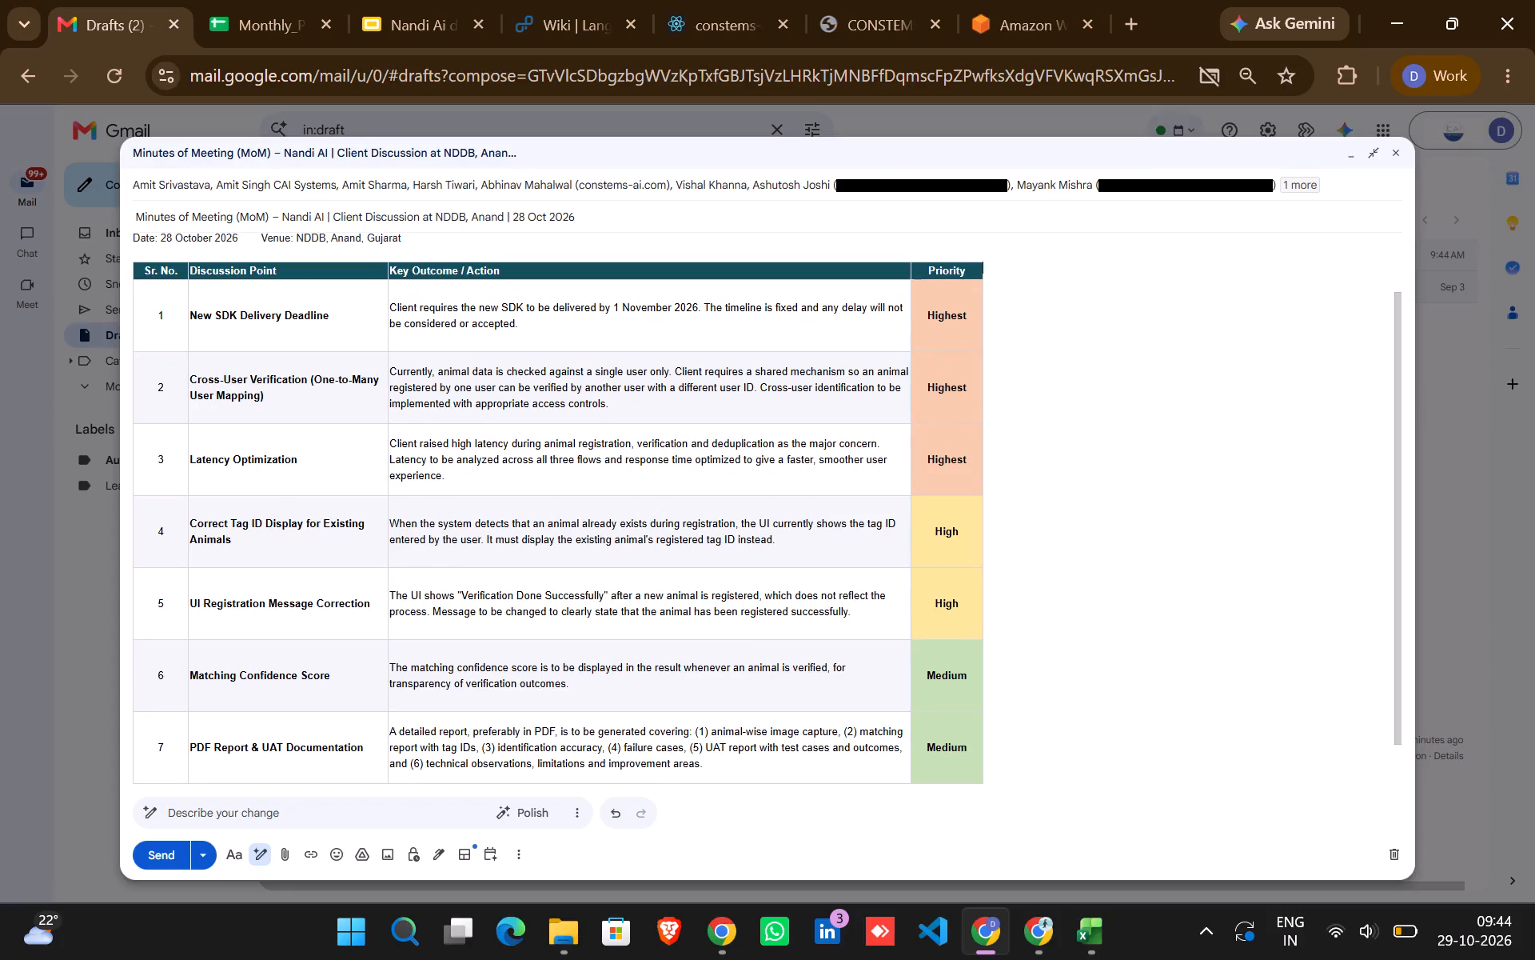
{"action": "scroll", "coordinate": [464, 494], "scroll_direction": "up", "scroll_amount": 1}
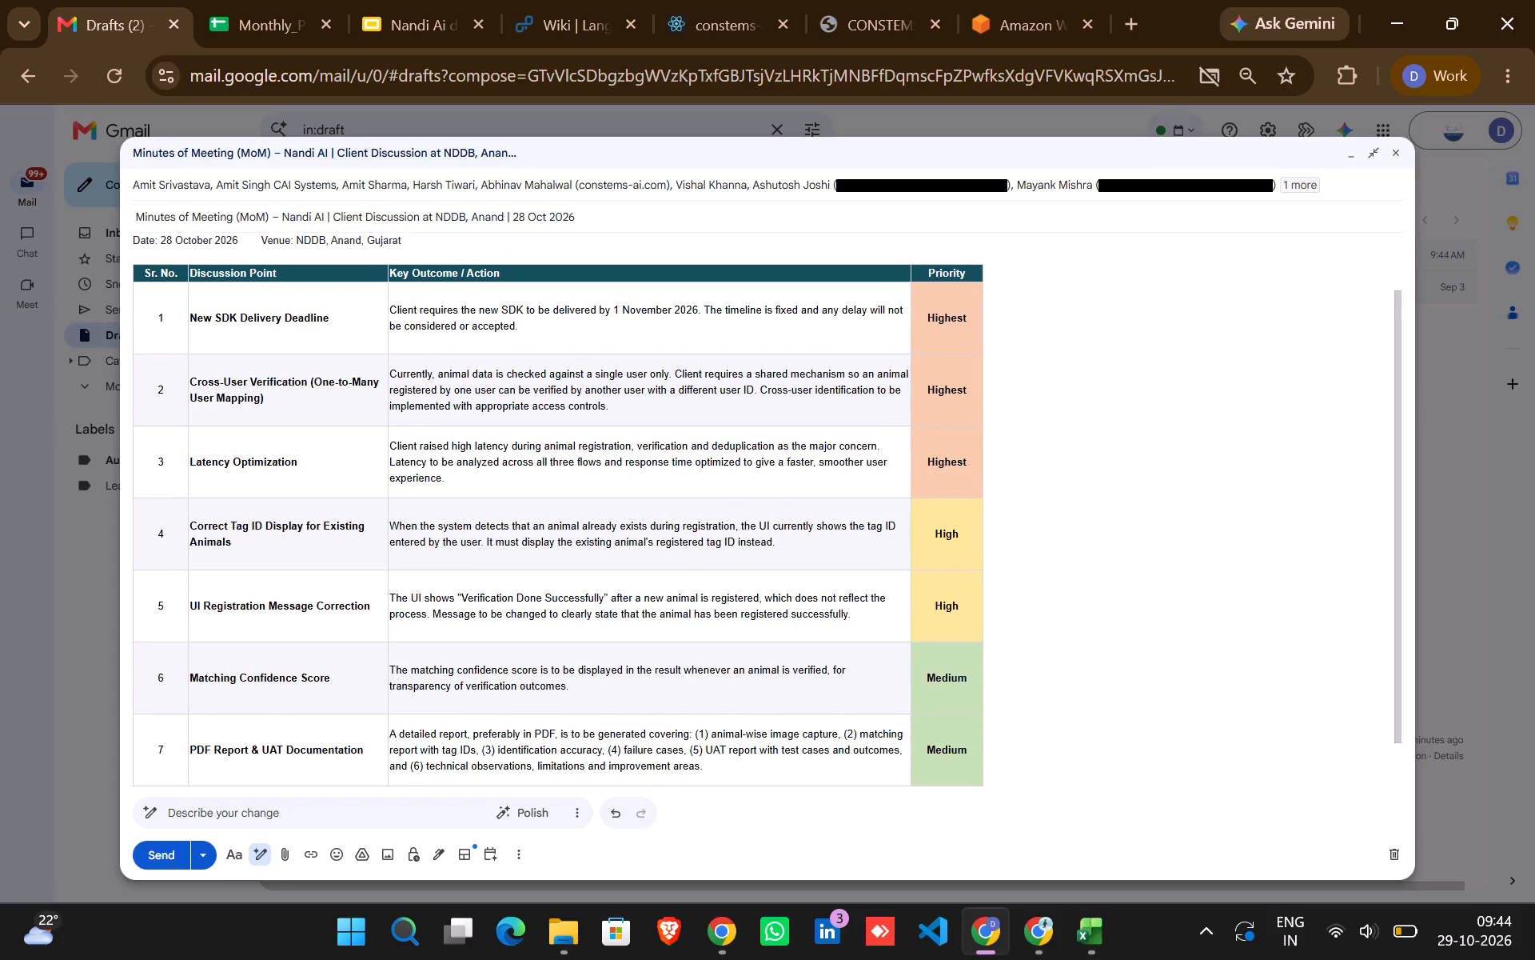
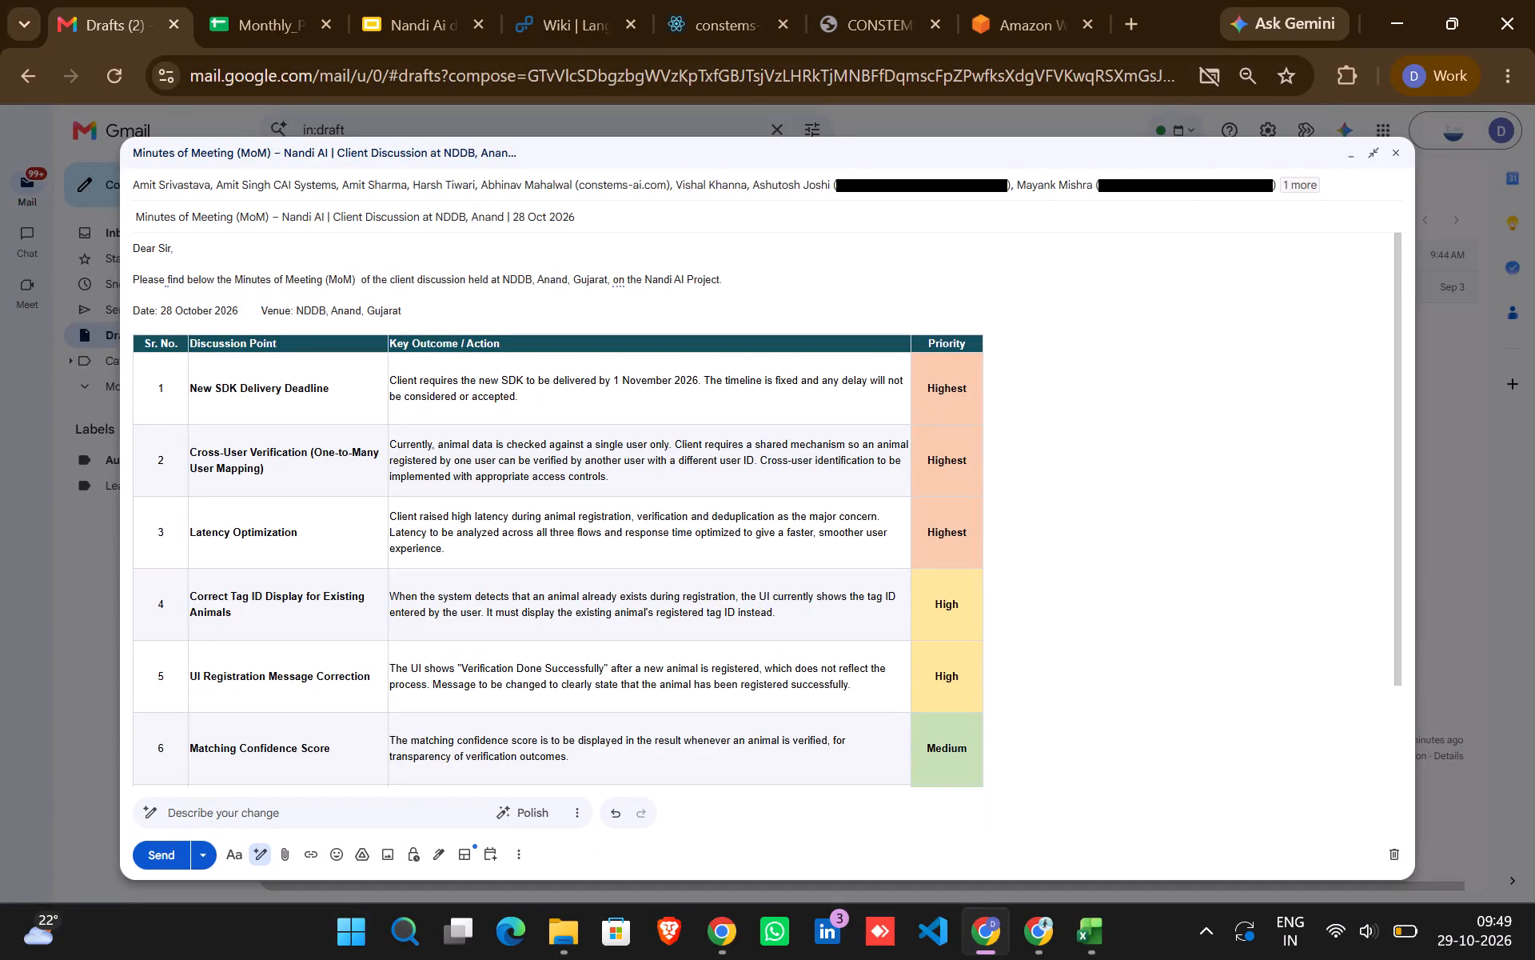
{"action": "left_click", "coordinate": [712, 182]}
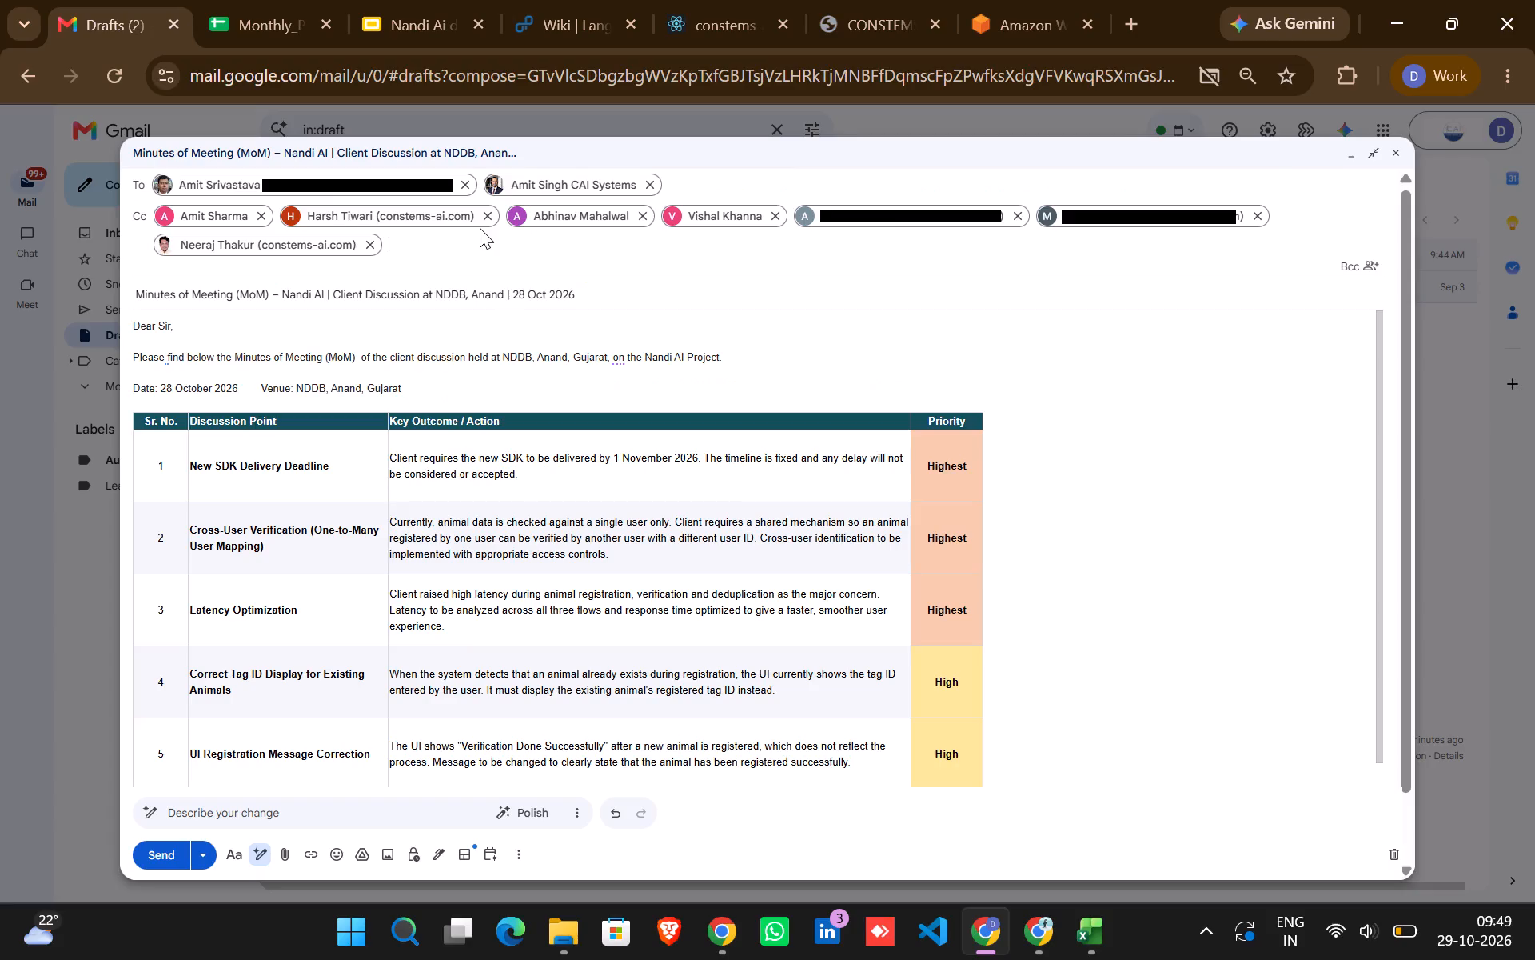
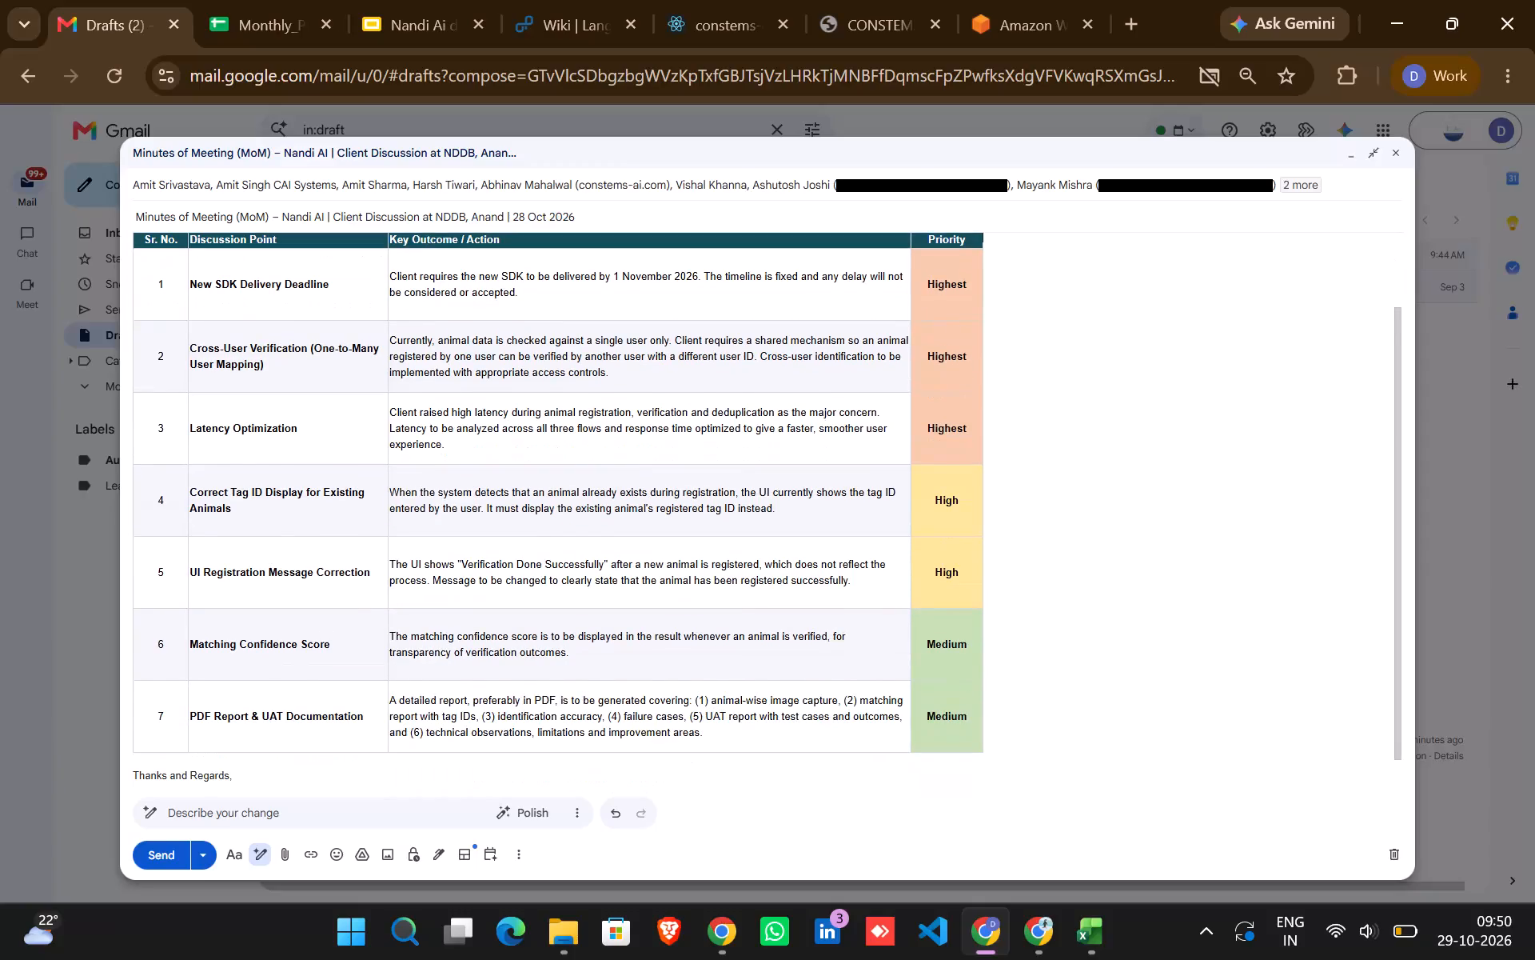
Review the Minutes of Meeting draft email, examining its To and Cc recipients and the discussion table in the body.
{"action": "scroll", "coordinate": [560, 649], "scroll_direction": "up", "scroll_amount": 2}
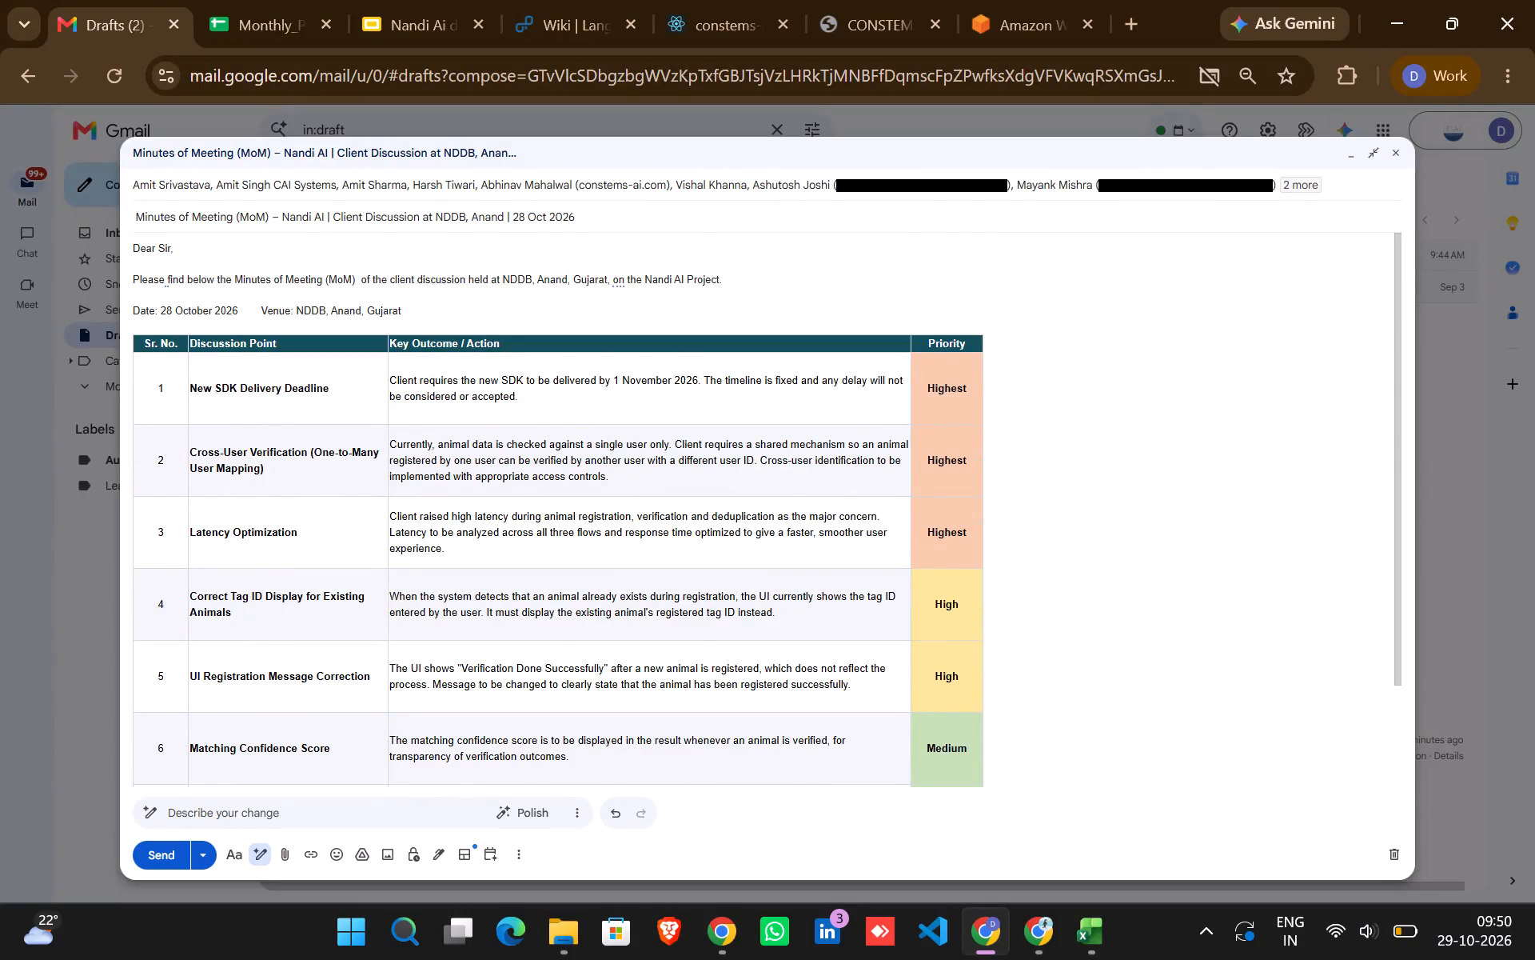
{"action": "left_click", "coordinate": [472, 186]}
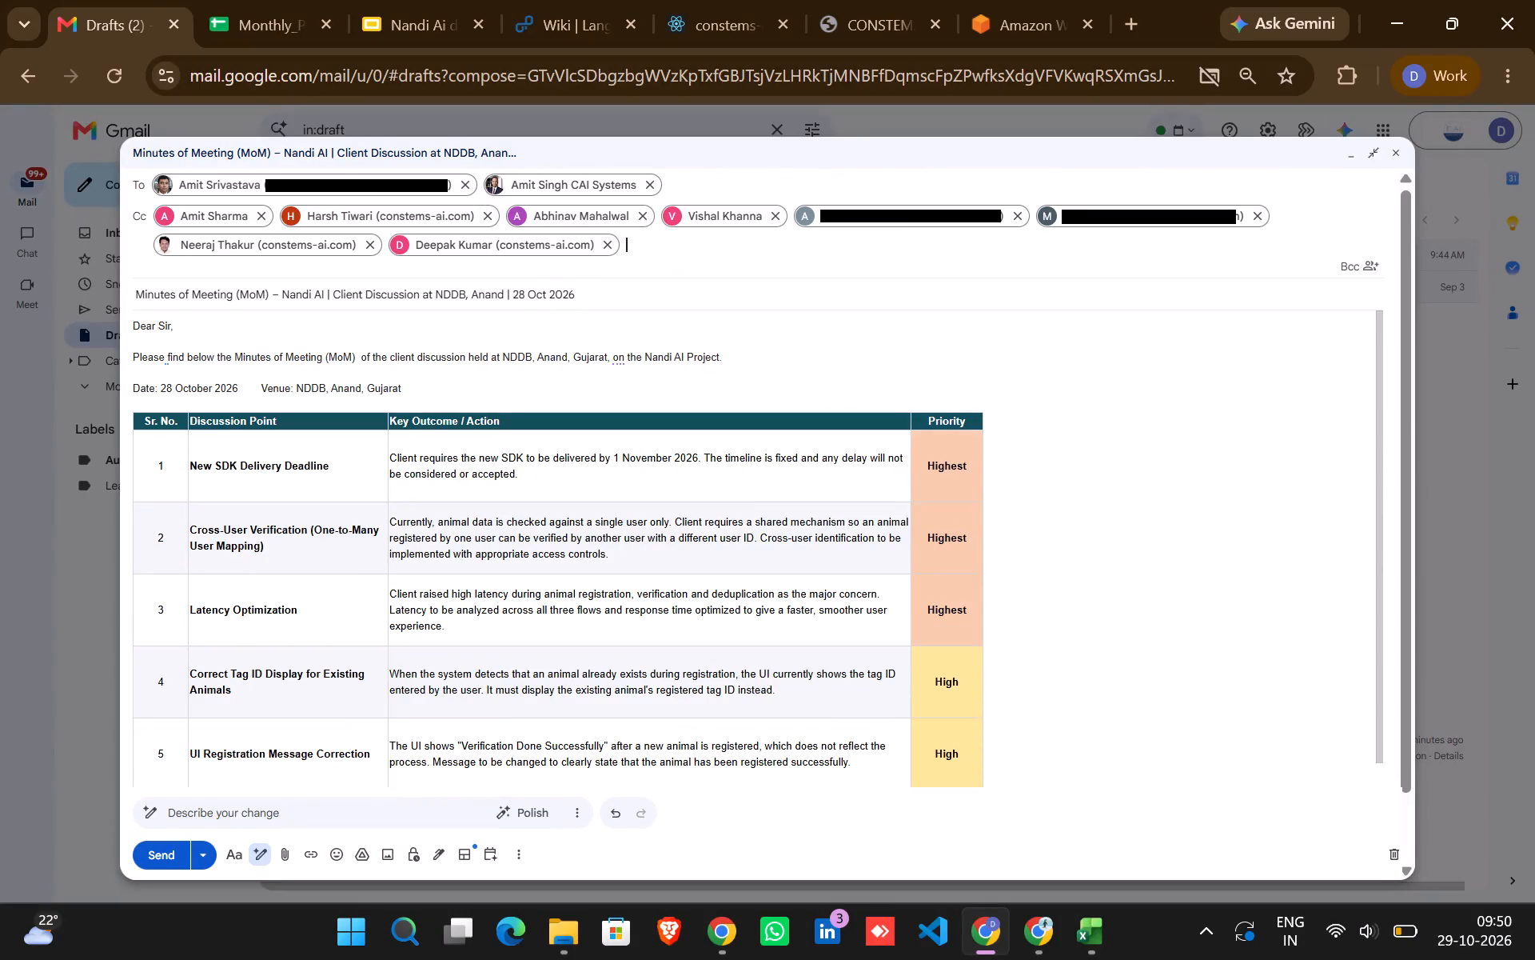
{"action": "left_click", "coordinate": [690, 480]}
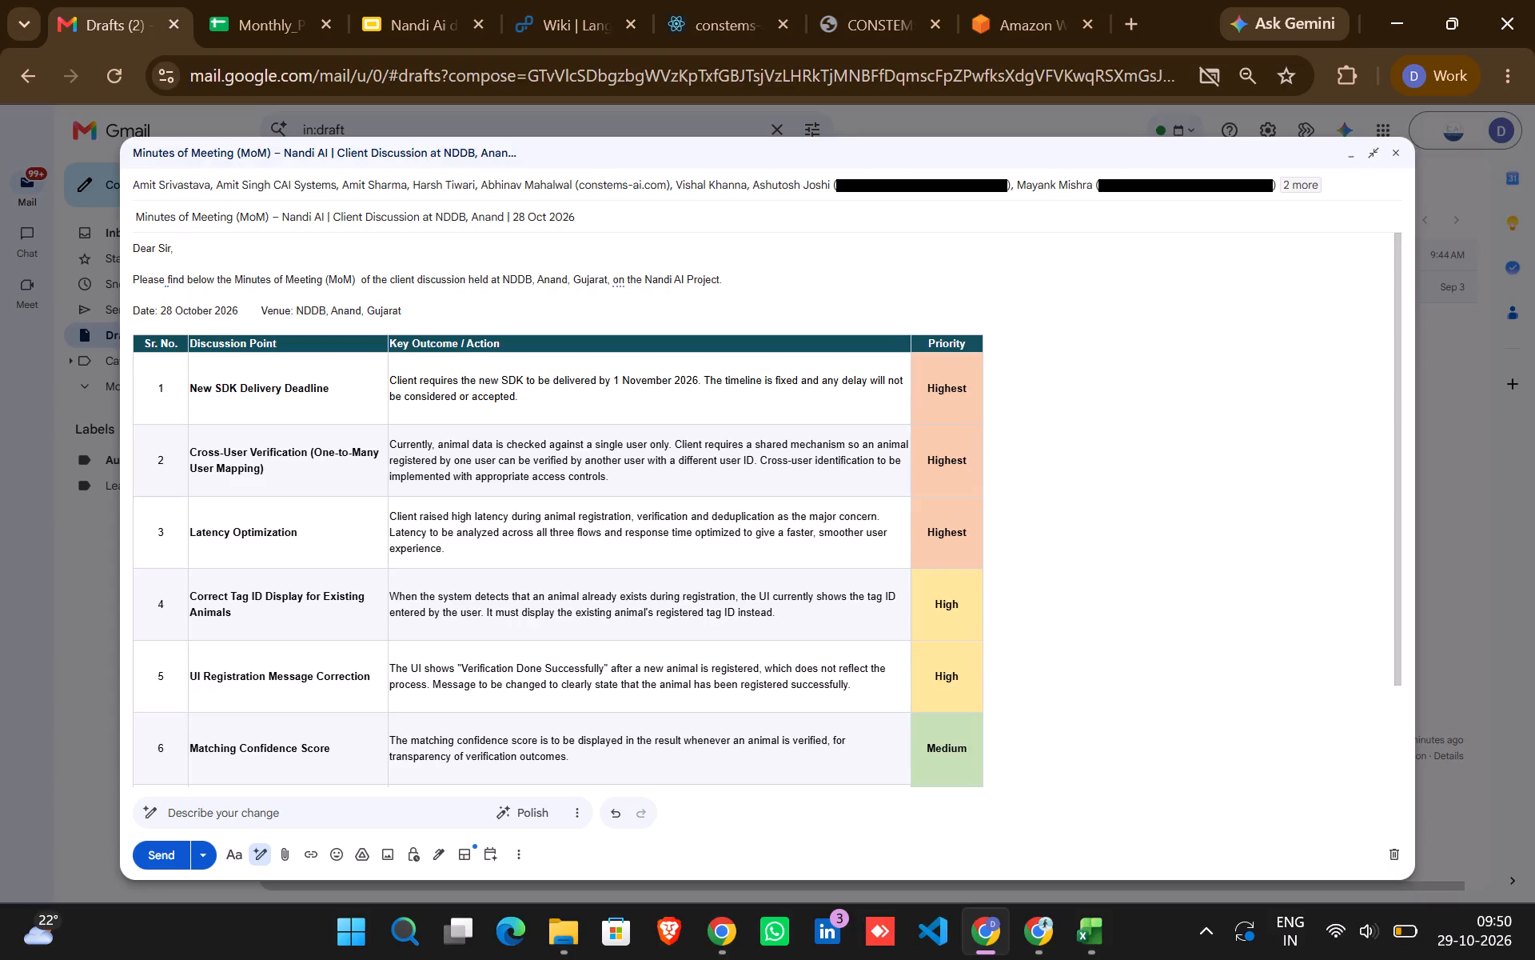
{"action": "scroll", "coordinate": [690, 480], "scroll_direction": "up", "scroll_amount": 1}
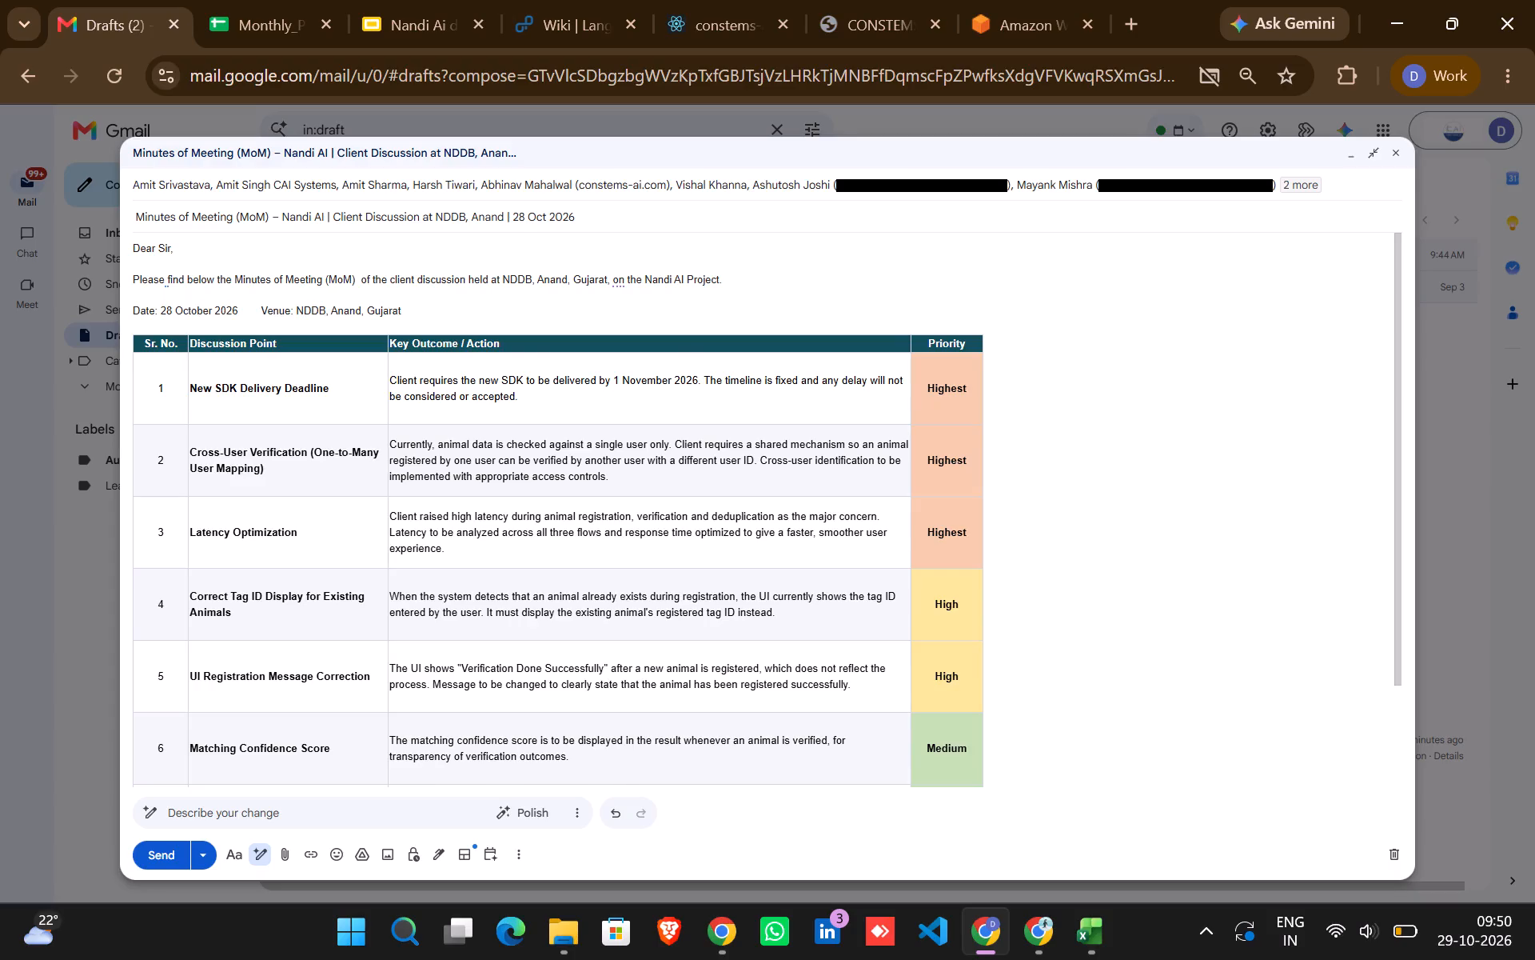
{"action": "left_click", "coordinate": [724, 183]}
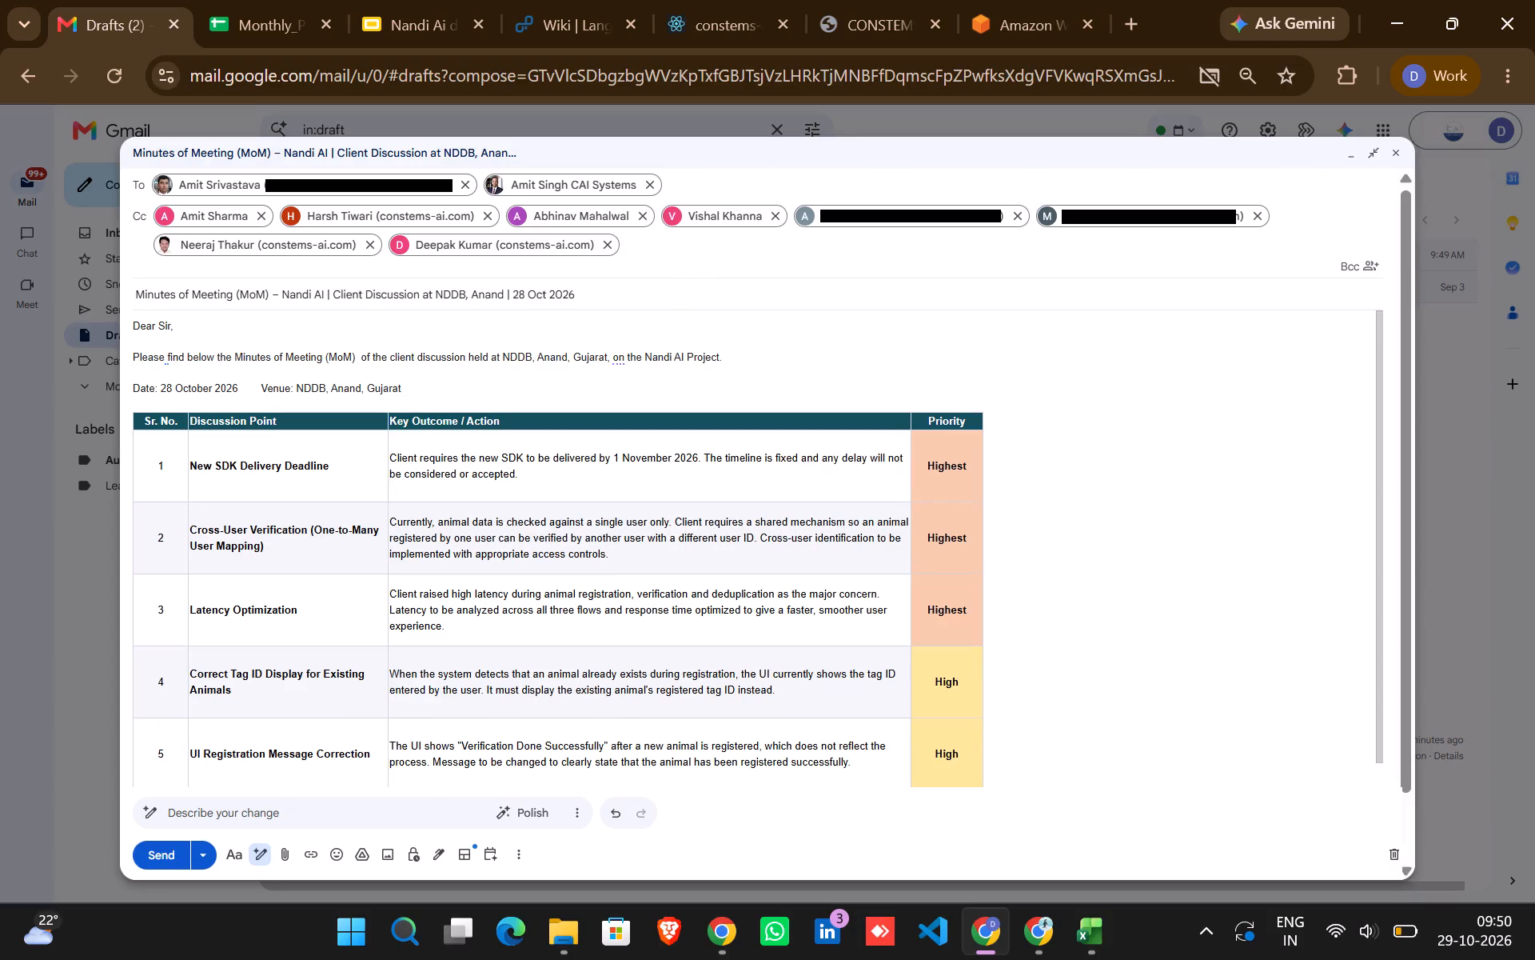
{"action": "left_click", "coordinate": [668, 496]}
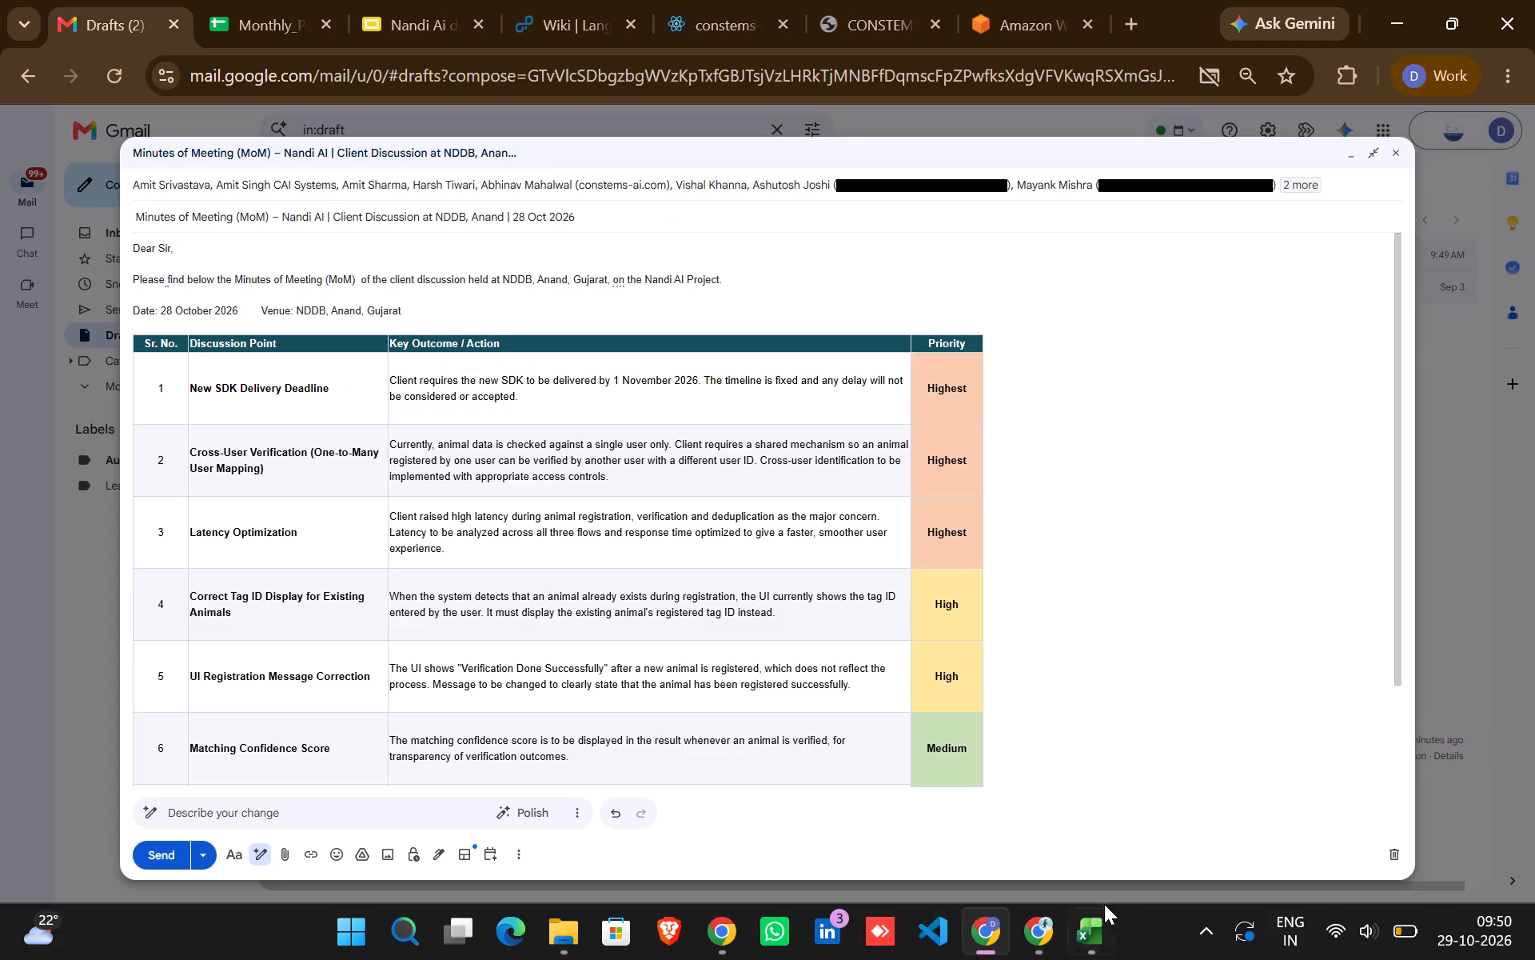
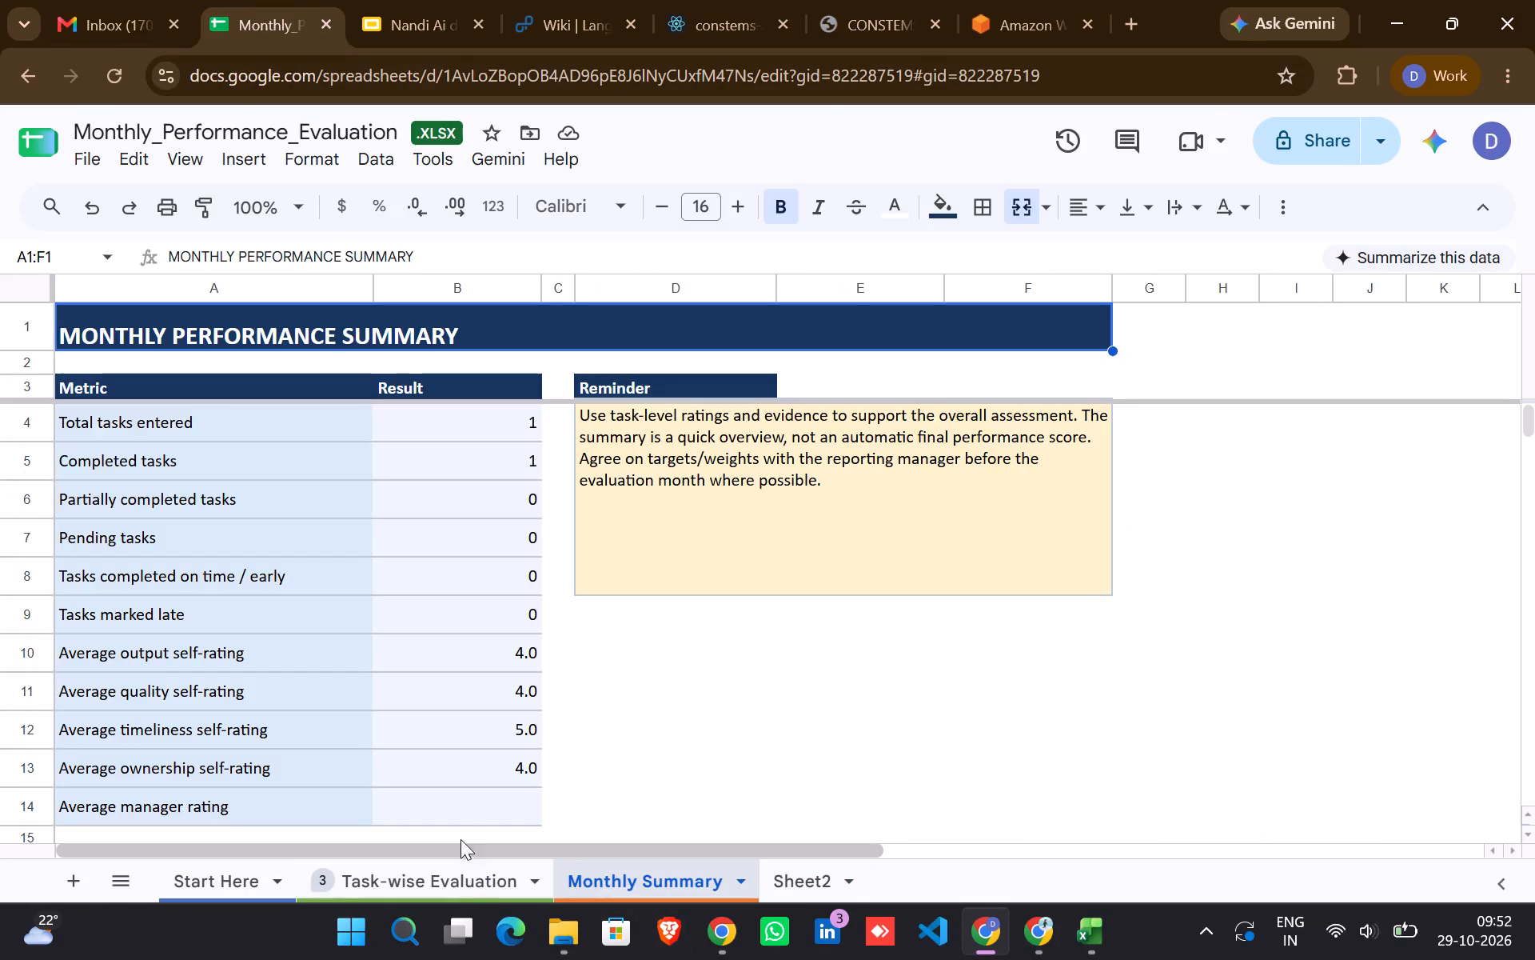
Review the Monthly Summary metrics and the Task-wise Evaluation columns for the AI Model Optimization and Testing task in the Monthly_Performance_Evaluation spreadsheet.
{"action": "scroll", "coordinate": [426, 714], "scroll_direction": "down", "scroll_amount": 1}
{"action": "scroll", "coordinate": [426, 714], "scroll_direction": "up", "scroll_amount": 2}
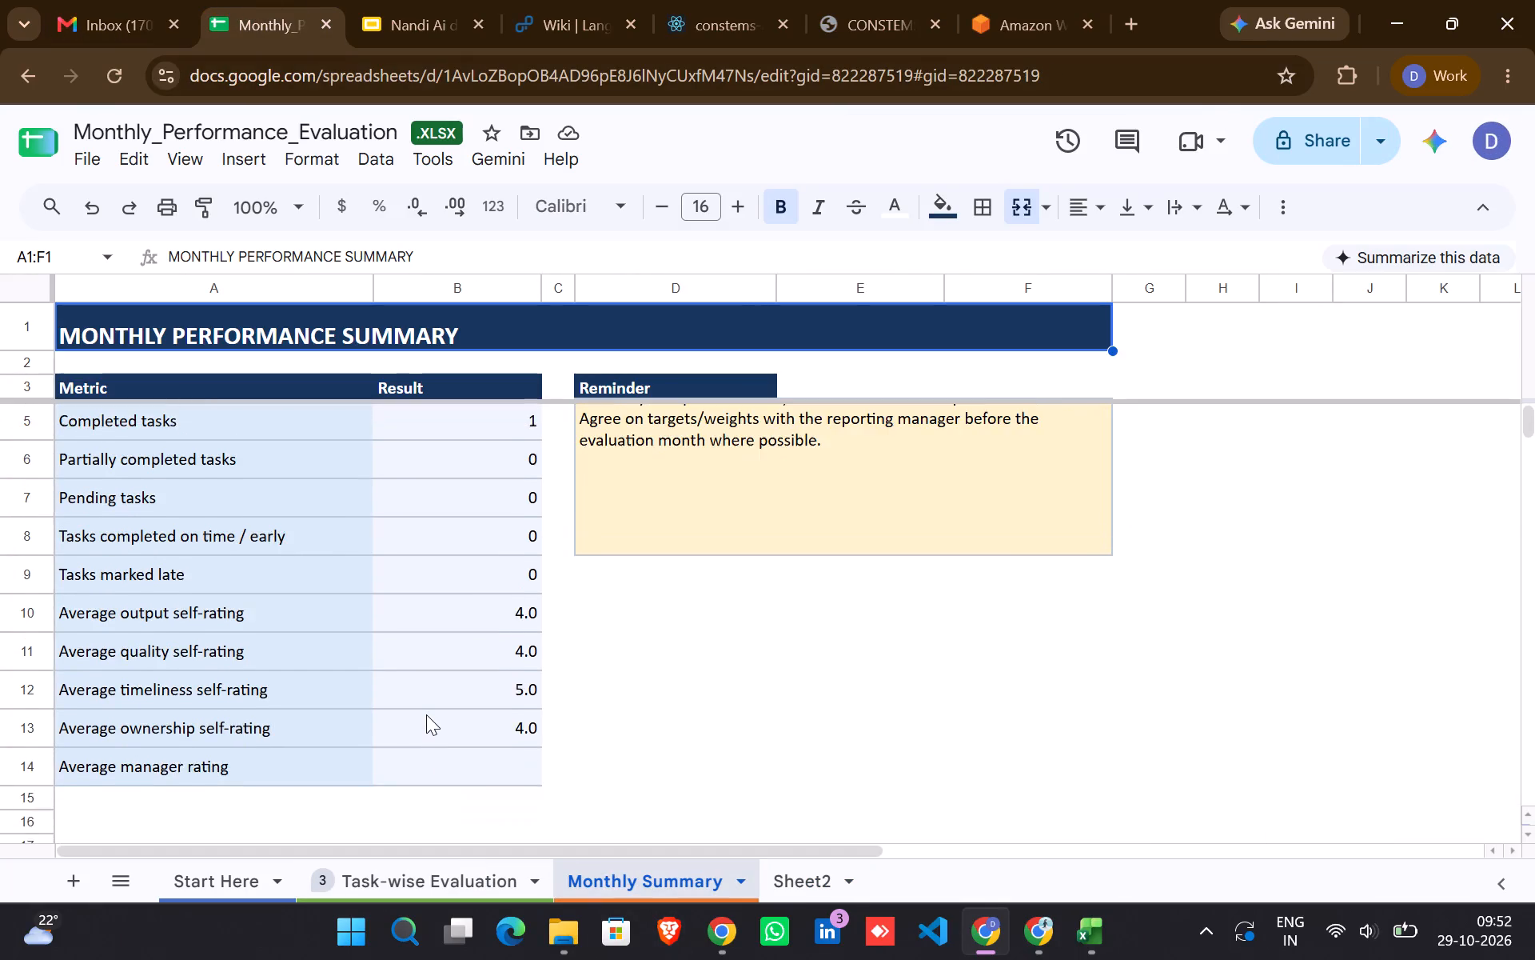
{"action": "left_click", "coordinate": [449, 870]}
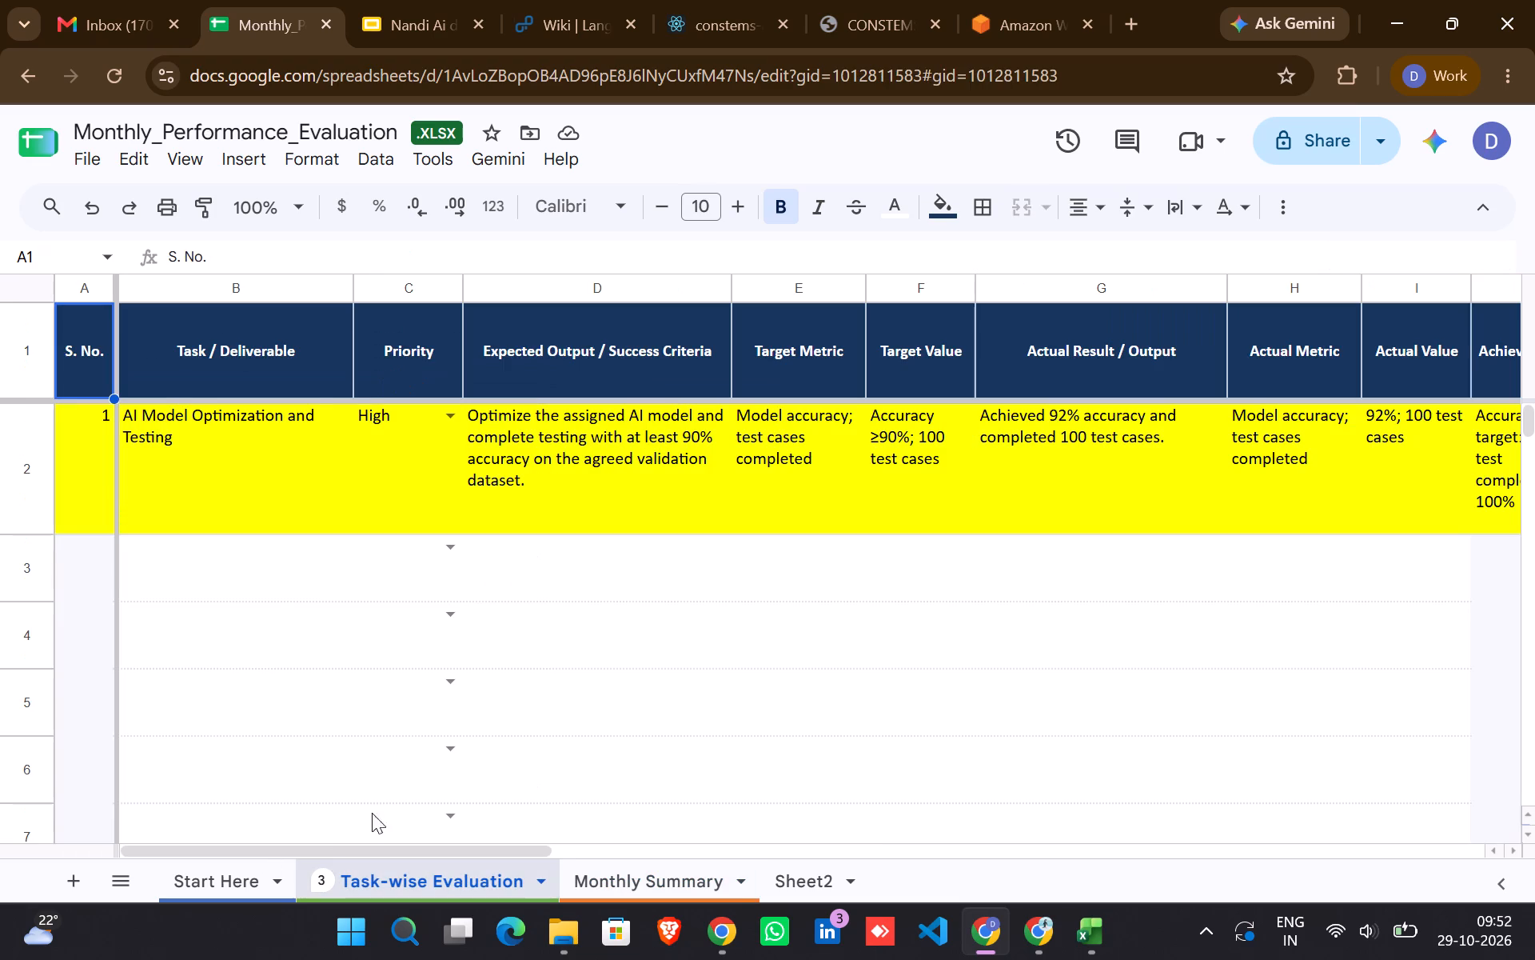
{"action": "scroll", "coordinate": [413, 780], "scroll_direction": "right", "scroll_amount": 1}
{"action": "scroll", "coordinate": [413, 780], "scroll_direction": "up", "scroll_amount": 1}
{"action": "scroll", "coordinate": [499, 644], "scroll_direction": "left", "scroll_amount": 2}
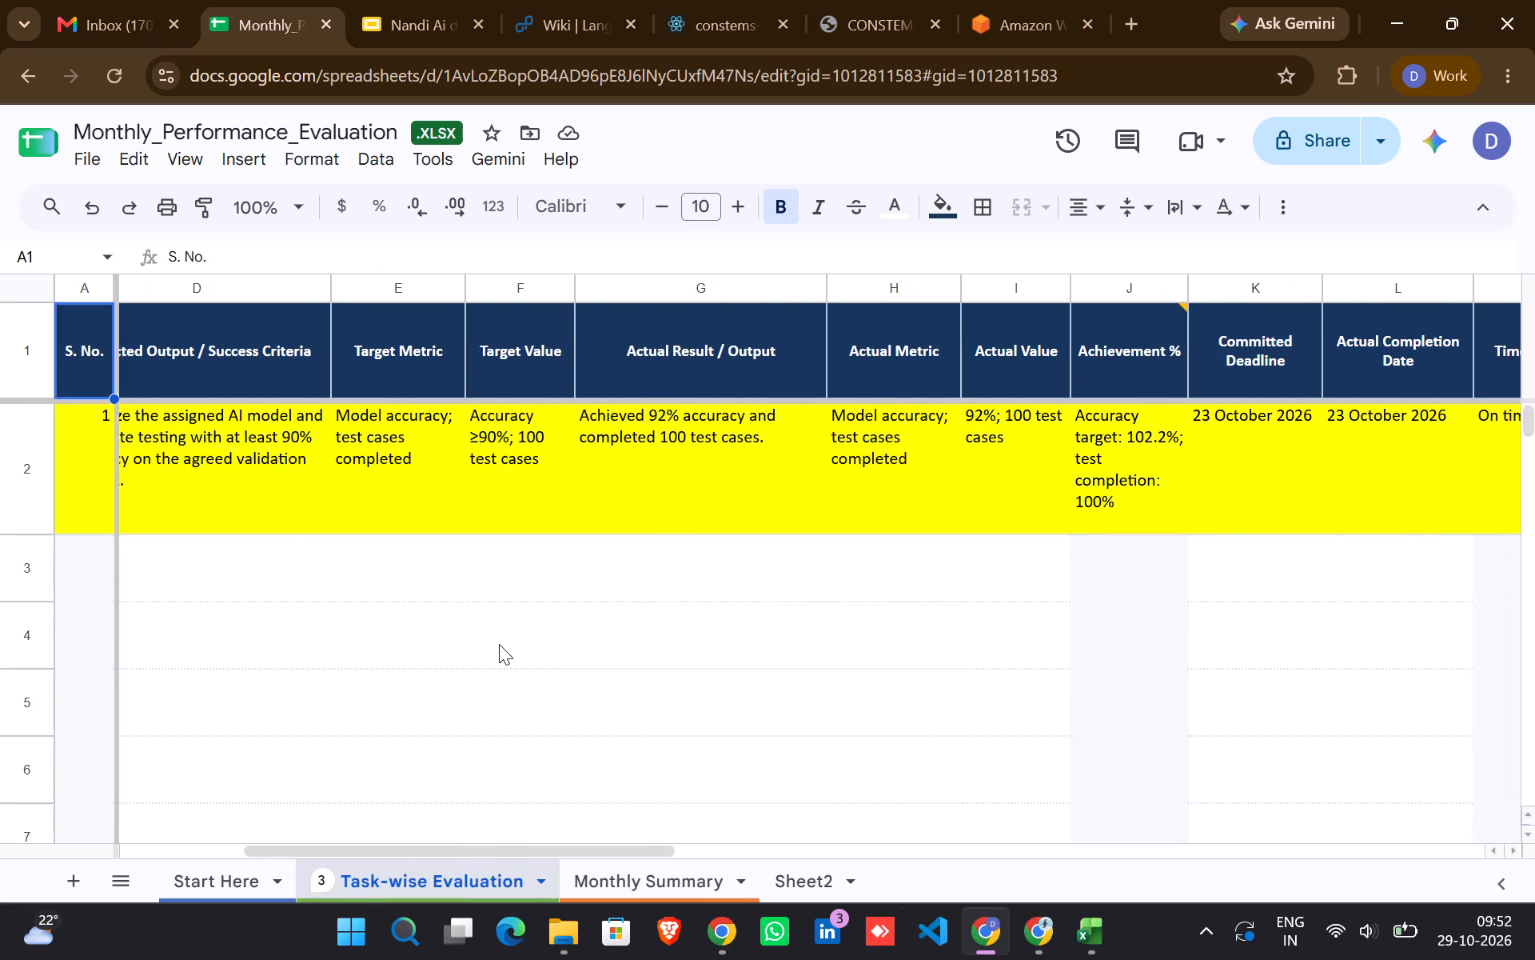
{"action": "scroll", "coordinate": [499, 644], "scroll_direction": "left", "scroll_amount": 2}
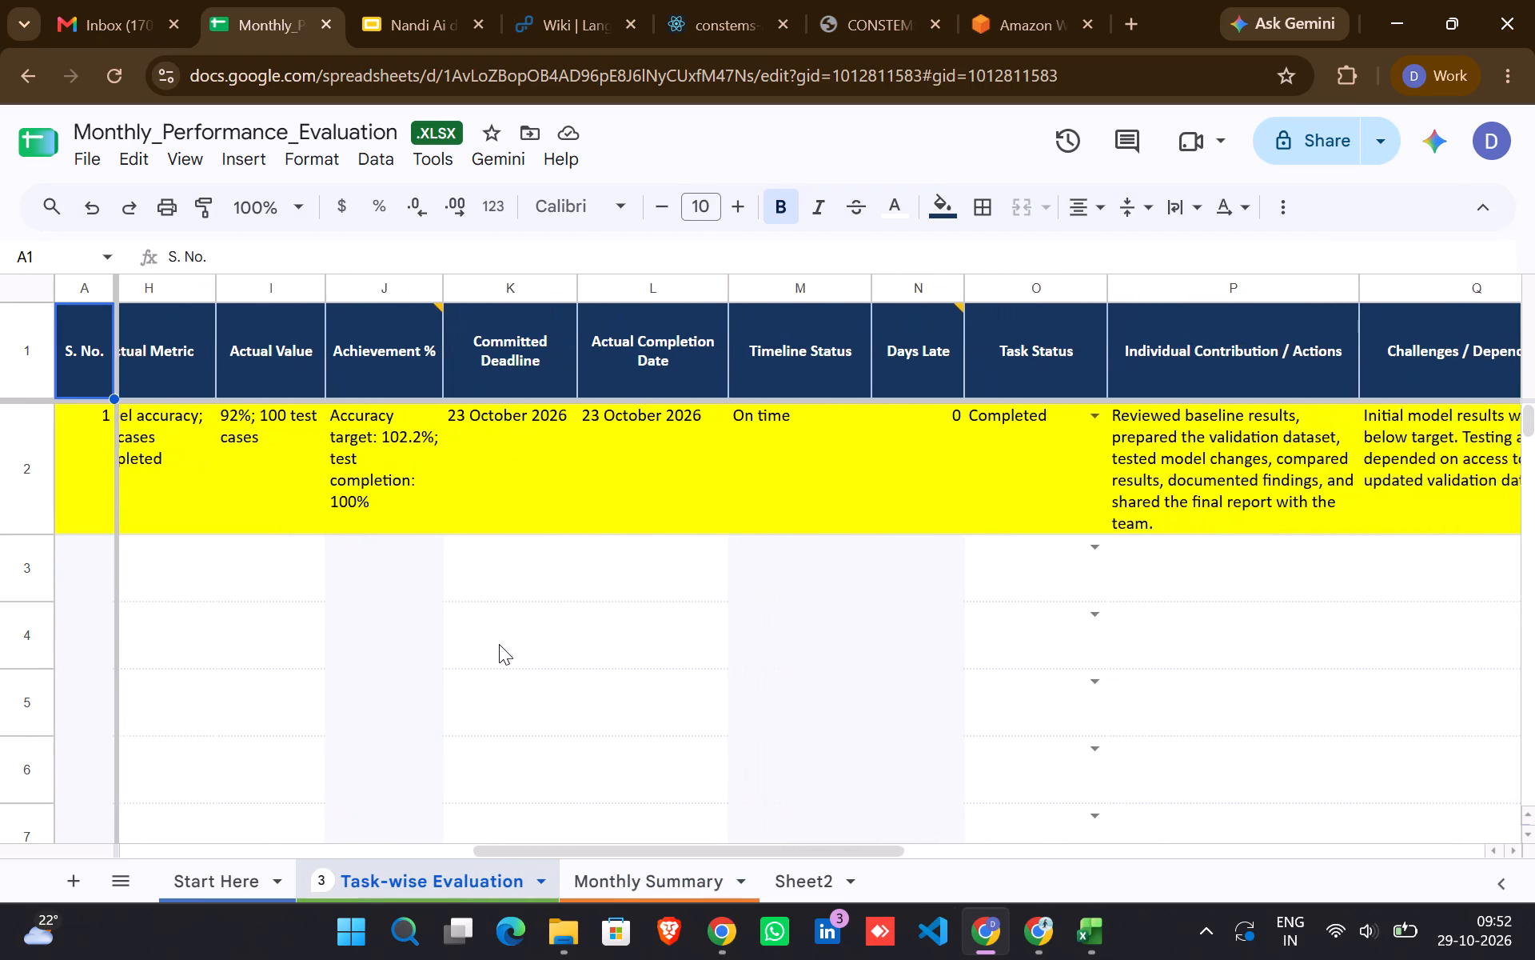
{"action": "scroll", "coordinate": [499, 644], "scroll_direction": "right", "scroll_amount": 3}
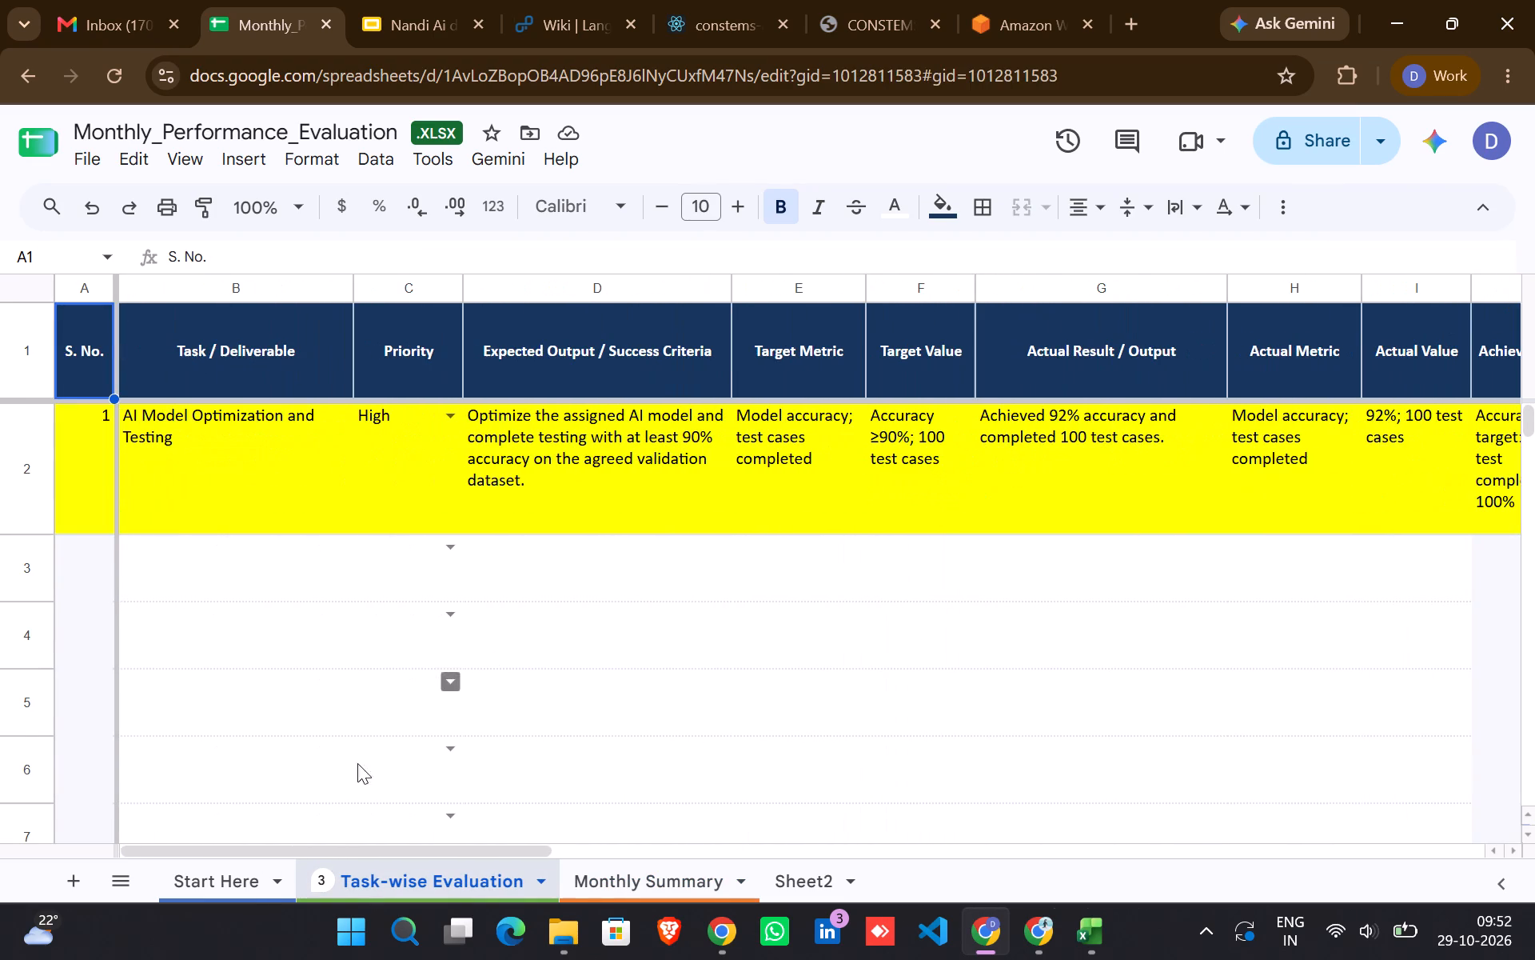
Review the Start Here sheet of the Monthly_Performance_Evaluation spreadsheet, examining the filling instructions and the rating scale.
{"action": "left_click", "coordinate": [241, 893]}
{"action": "scroll", "coordinate": [380, 604], "scroll_direction": "down", "scroll_amount": 2}
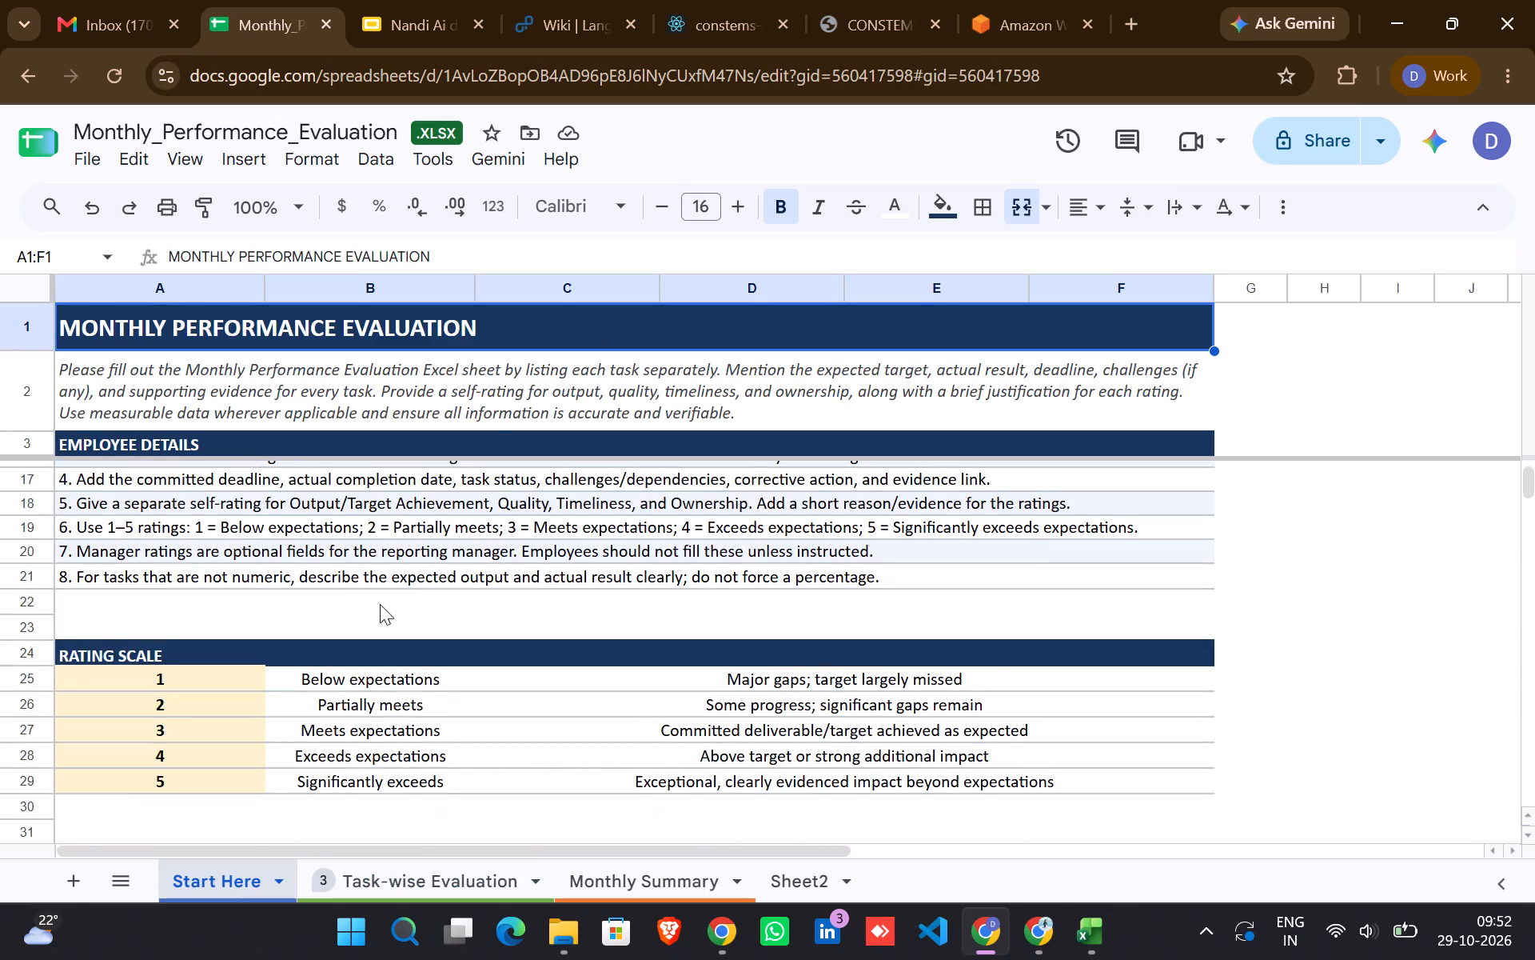
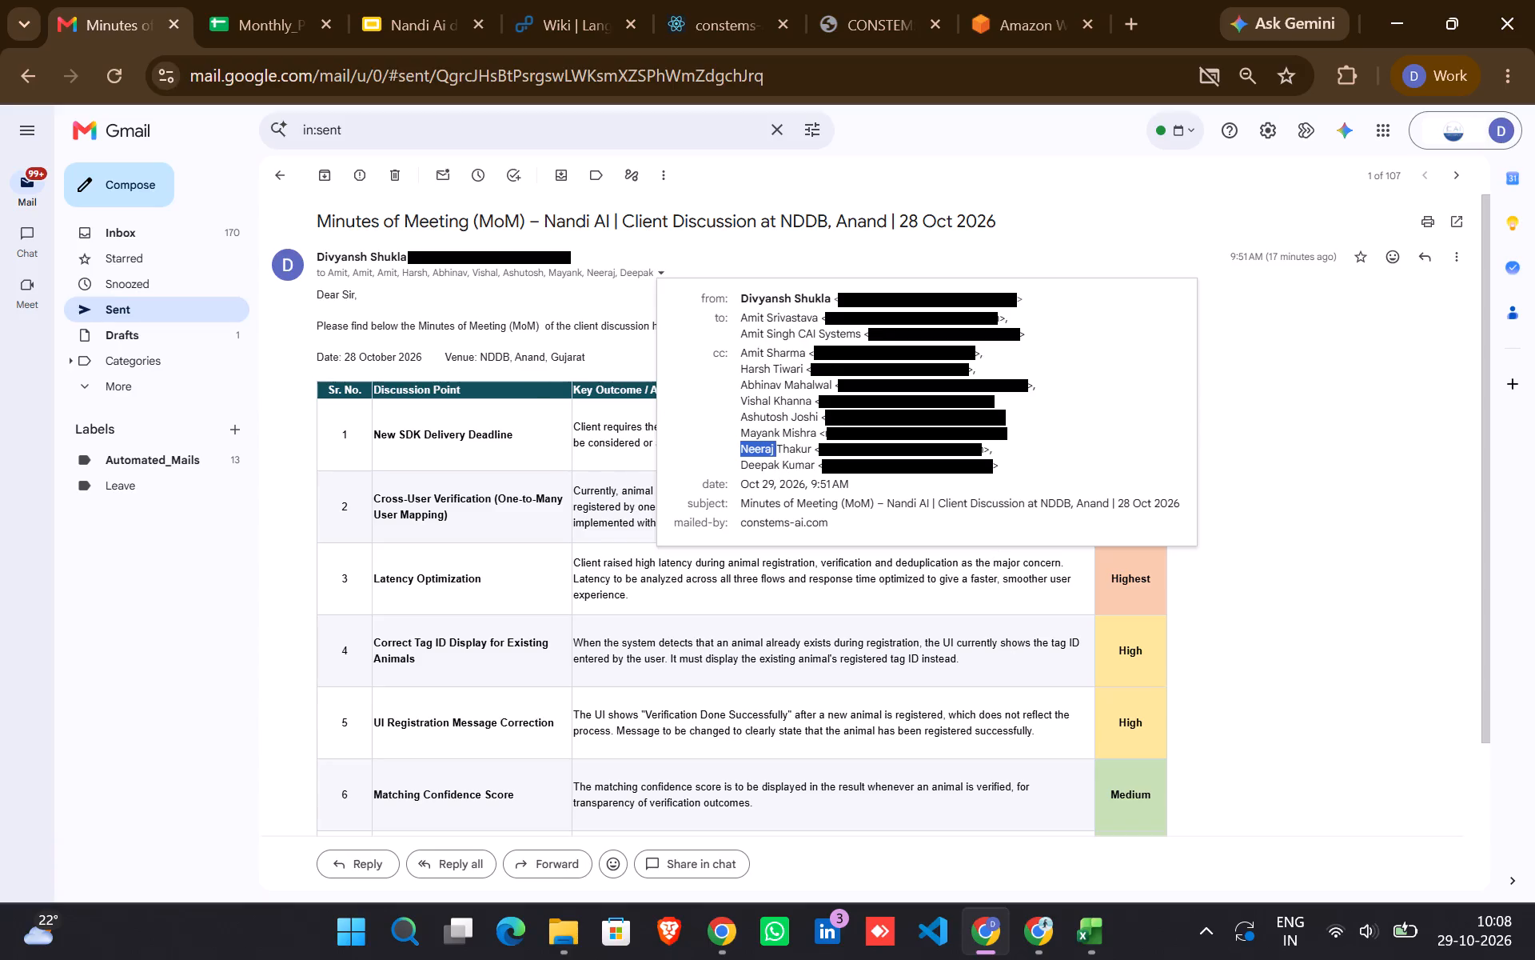
Review the recipient details and discussion table of the sent Nandi AI Minutes of Meeting email, and return to the sent mail list.
{"action": "double_click", "coordinate": [758, 443]}
{"action": "left_click", "coordinate": [758, 443]}
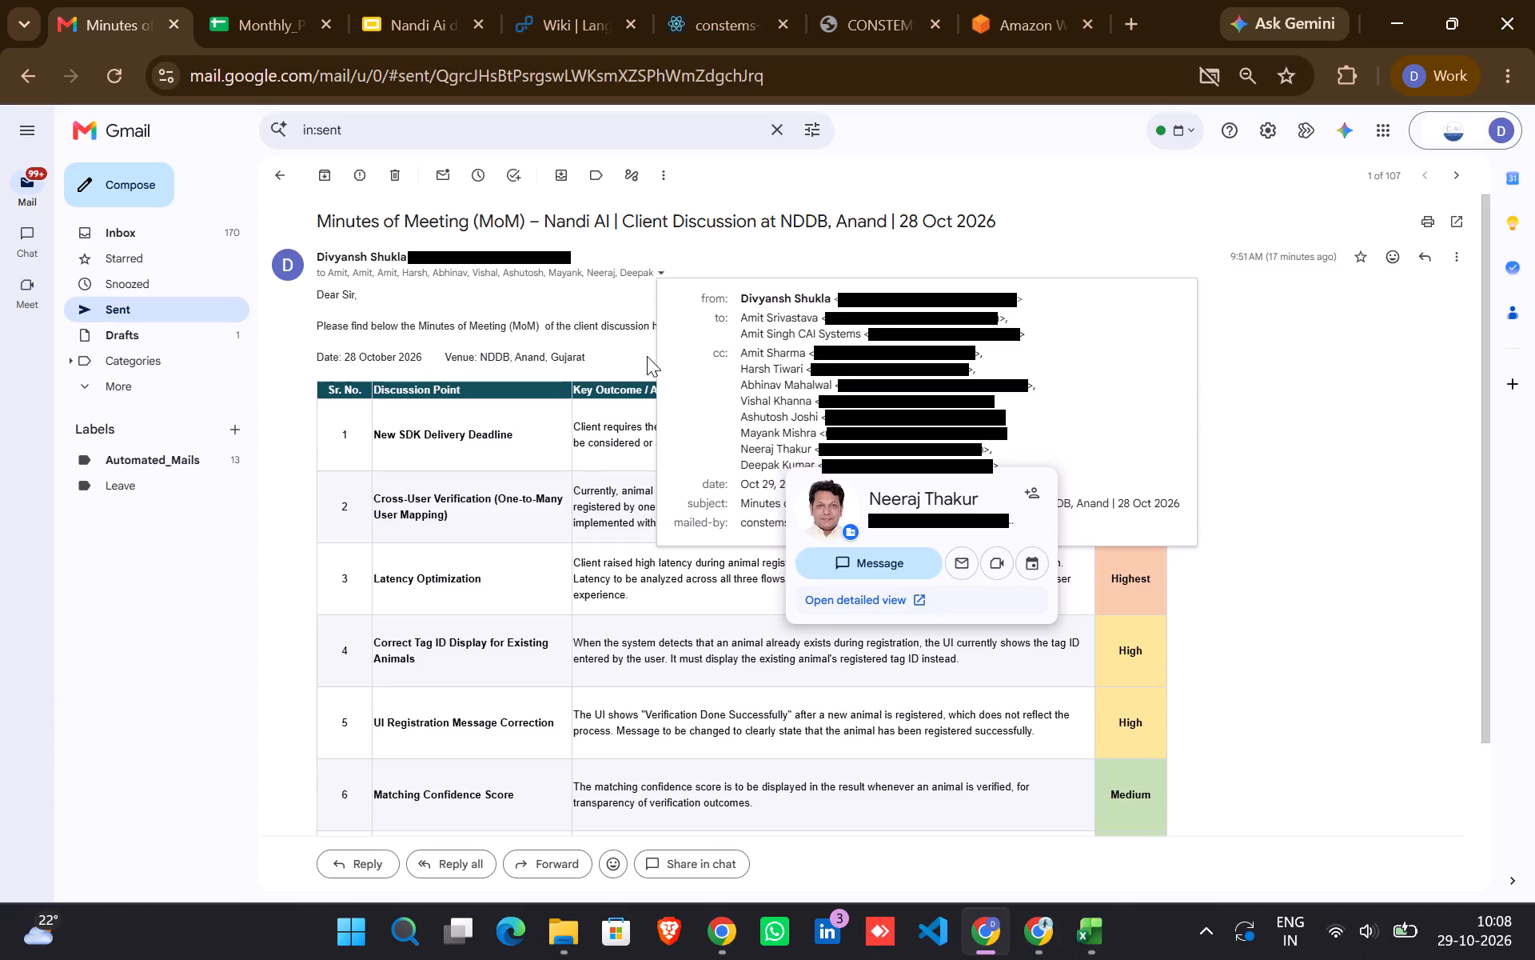
{"action": "left_click", "coordinate": [628, 339]}
{"action": "scroll", "coordinate": [723, 464], "scroll_direction": "down", "scroll_amount": 3}
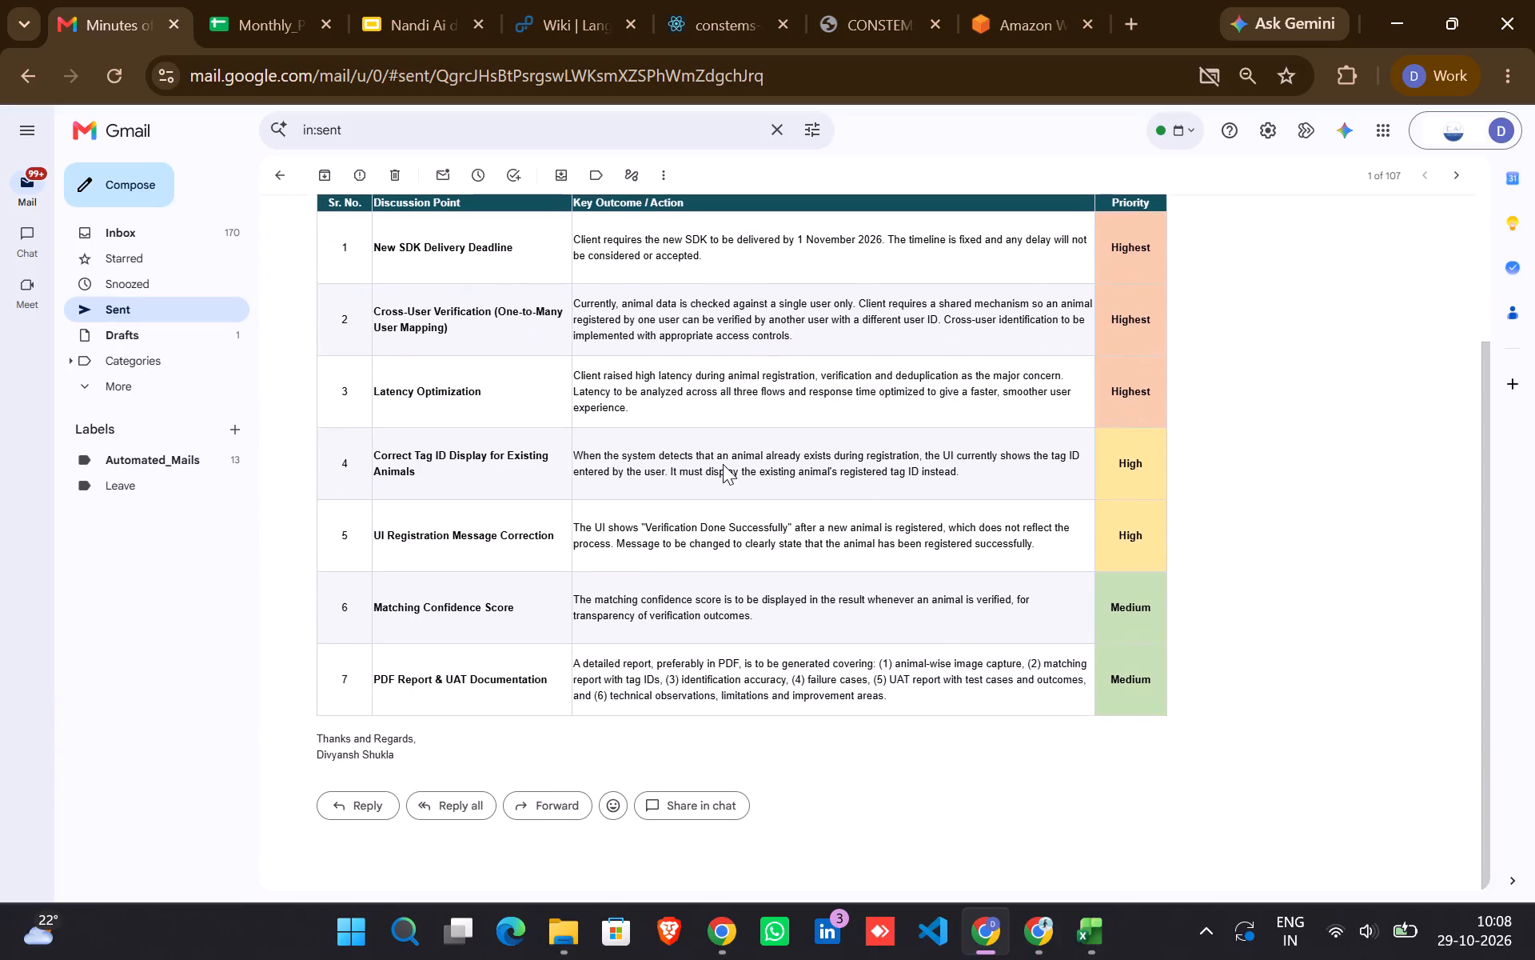
{"action": "scroll", "coordinate": [723, 464], "scroll_direction": "down", "scroll_amount": 1}
{"action": "scroll", "coordinate": [723, 464], "scroll_direction": "up", "scroll_amount": 1}
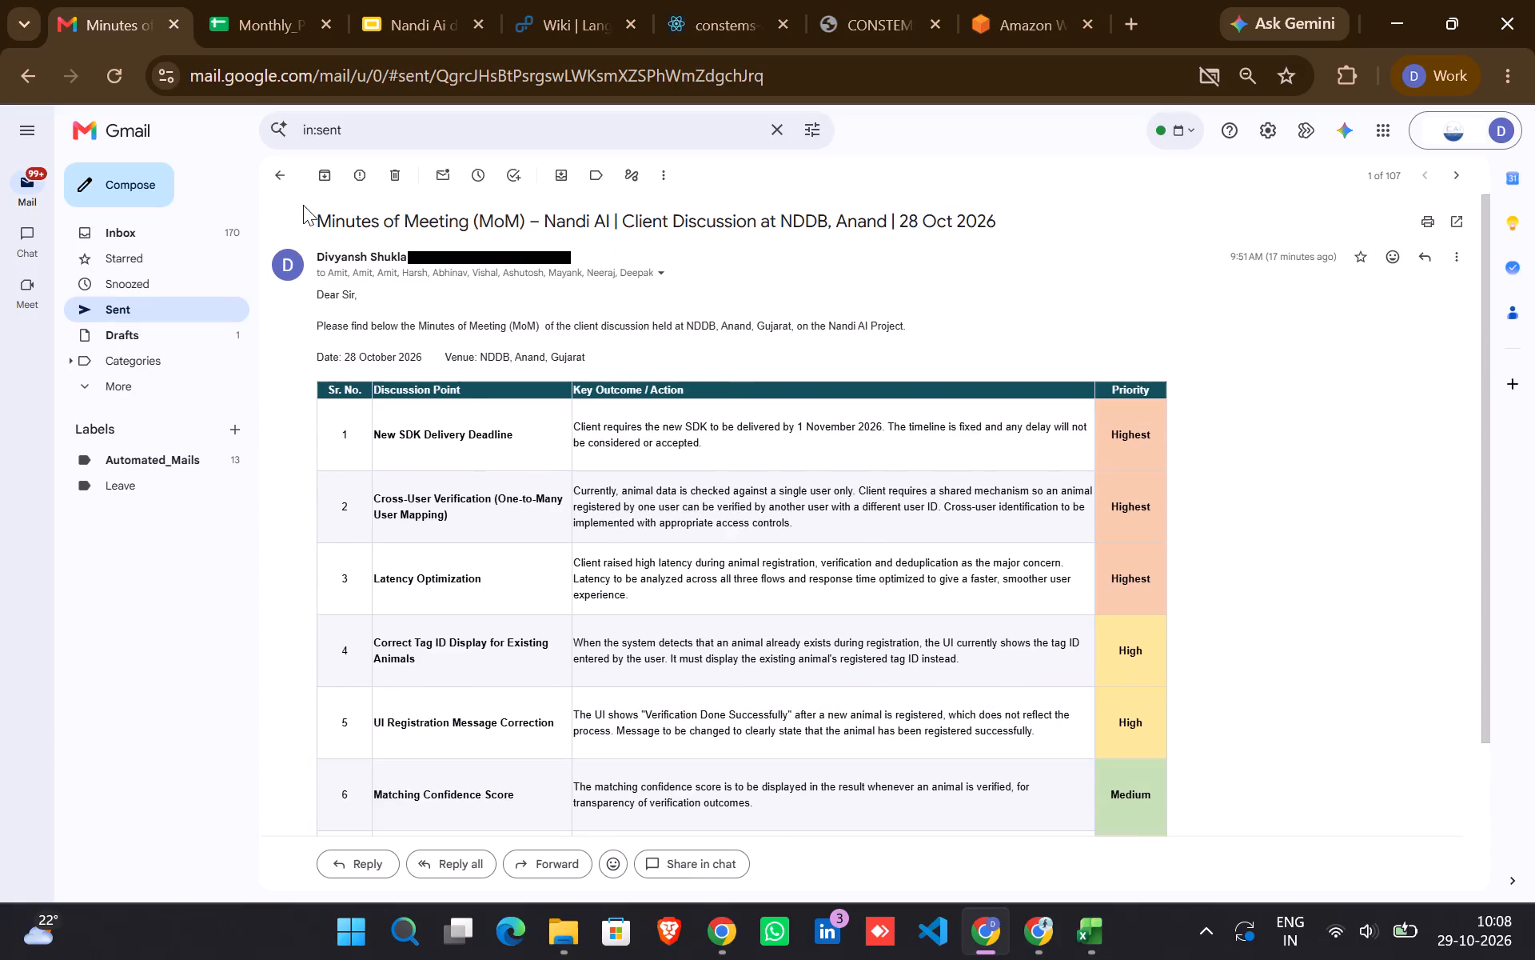
{"action": "left_click", "coordinate": [286, 188]}
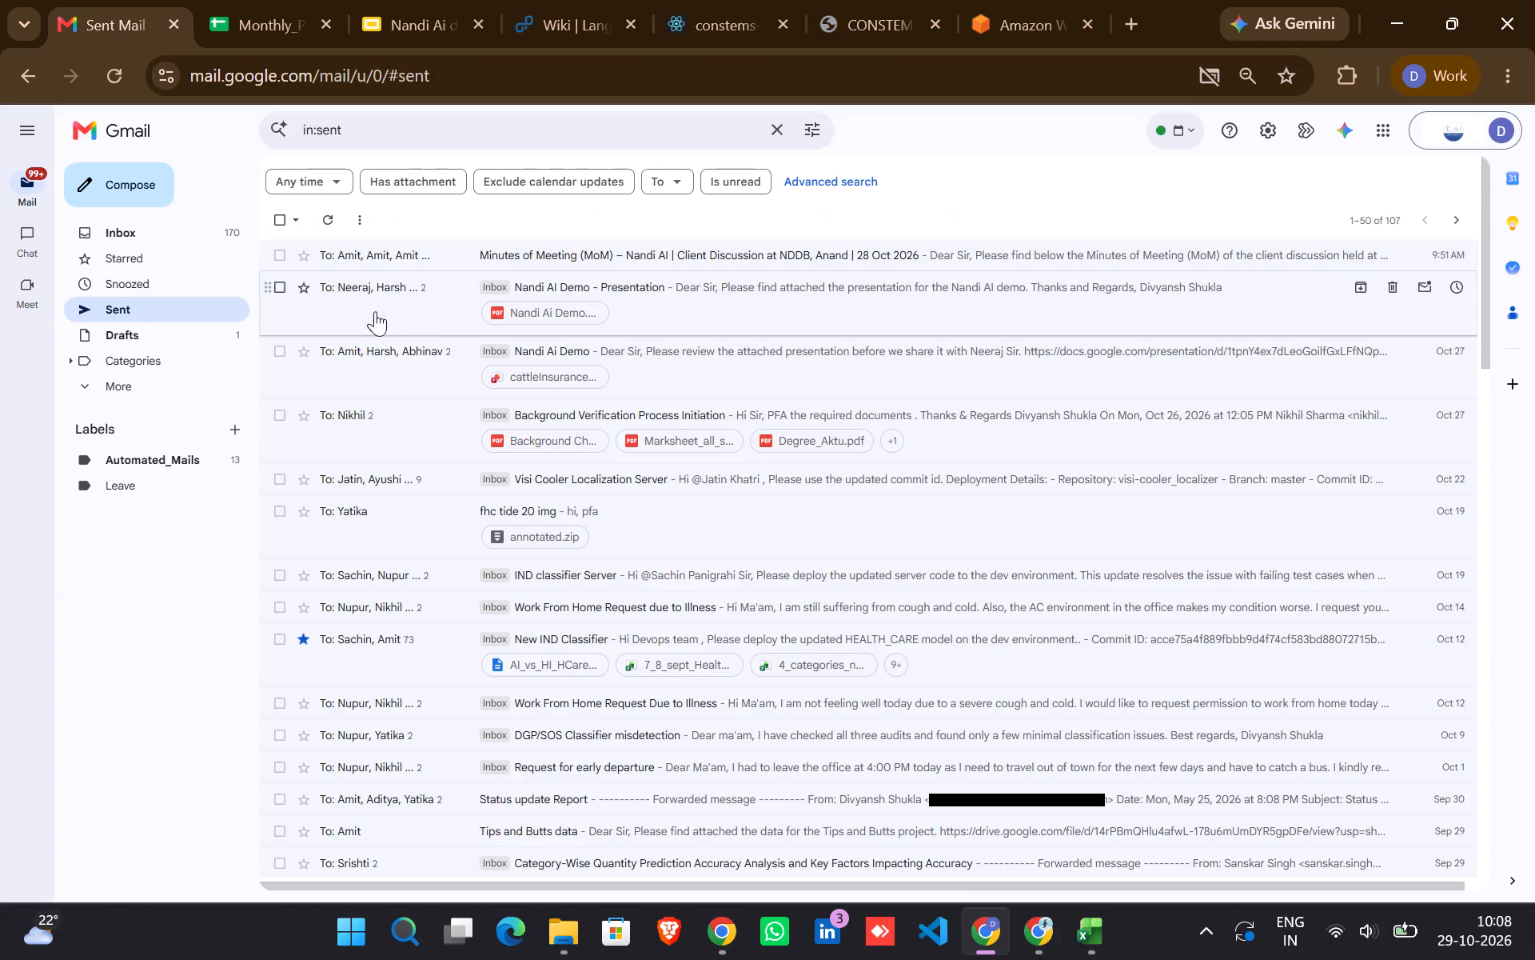
{"action": "scroll", "coordinate": [666, 434], "scroll_direction": "up", "scroll_amount": 1}
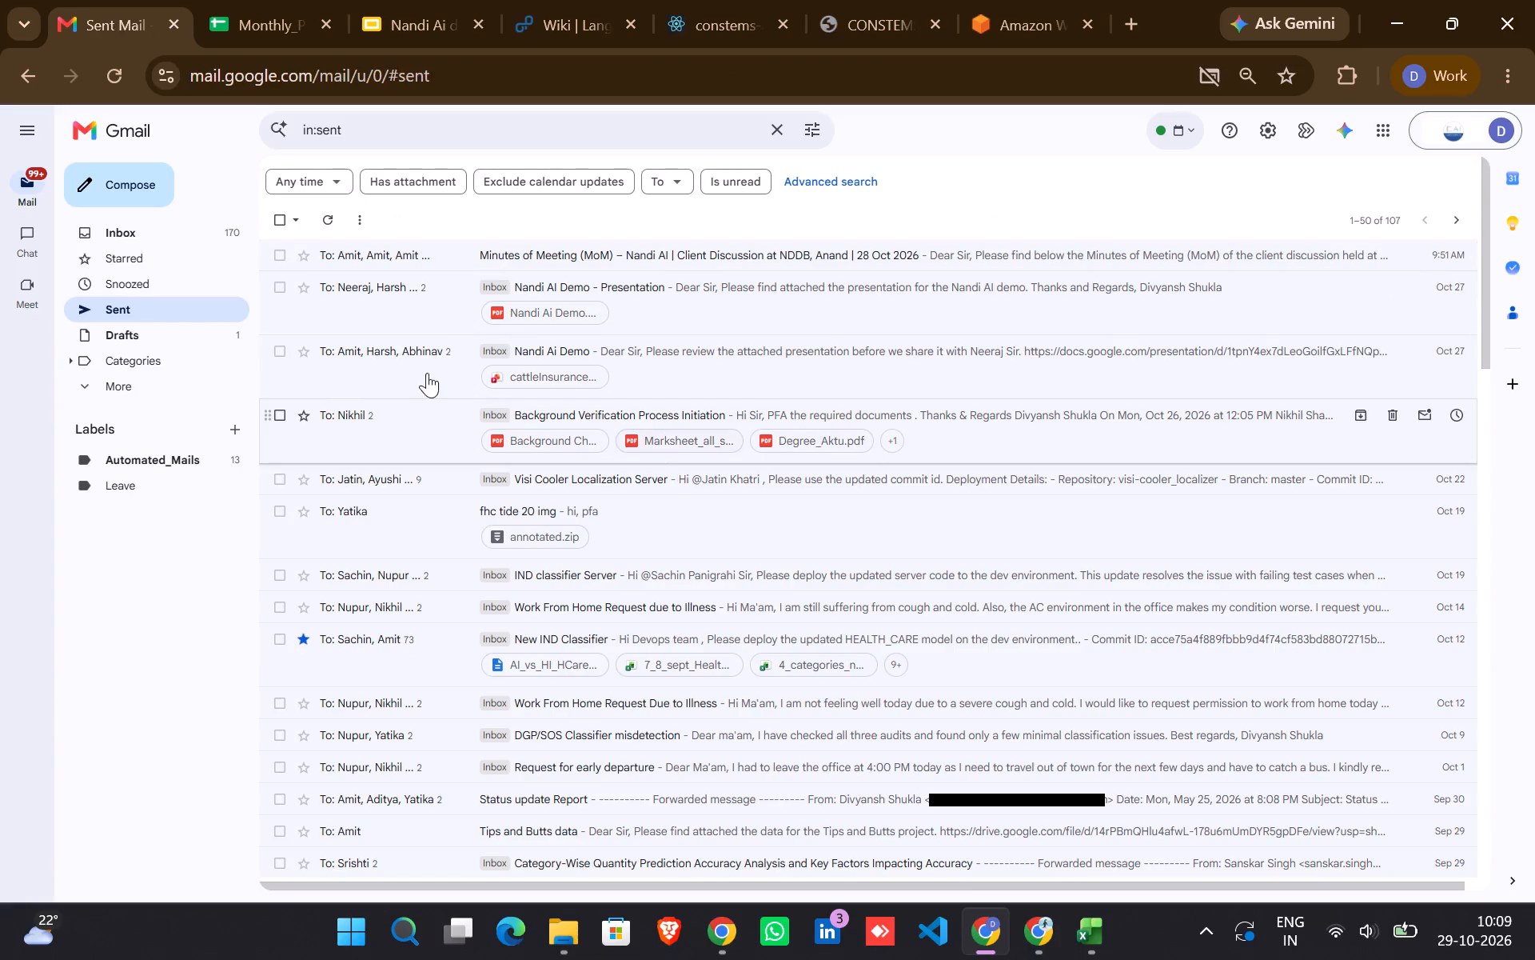